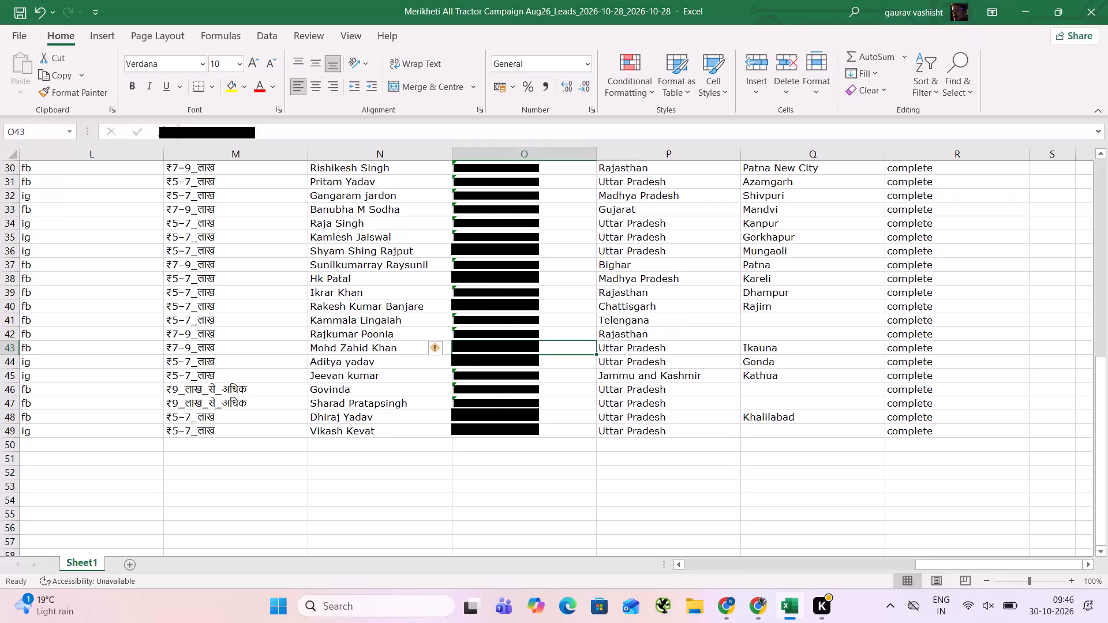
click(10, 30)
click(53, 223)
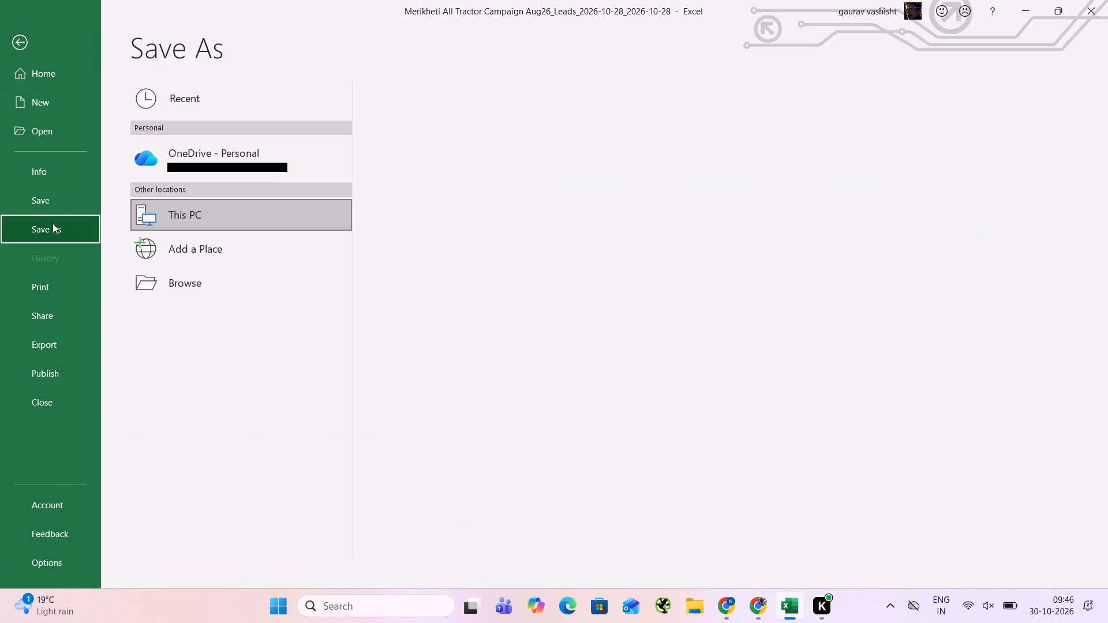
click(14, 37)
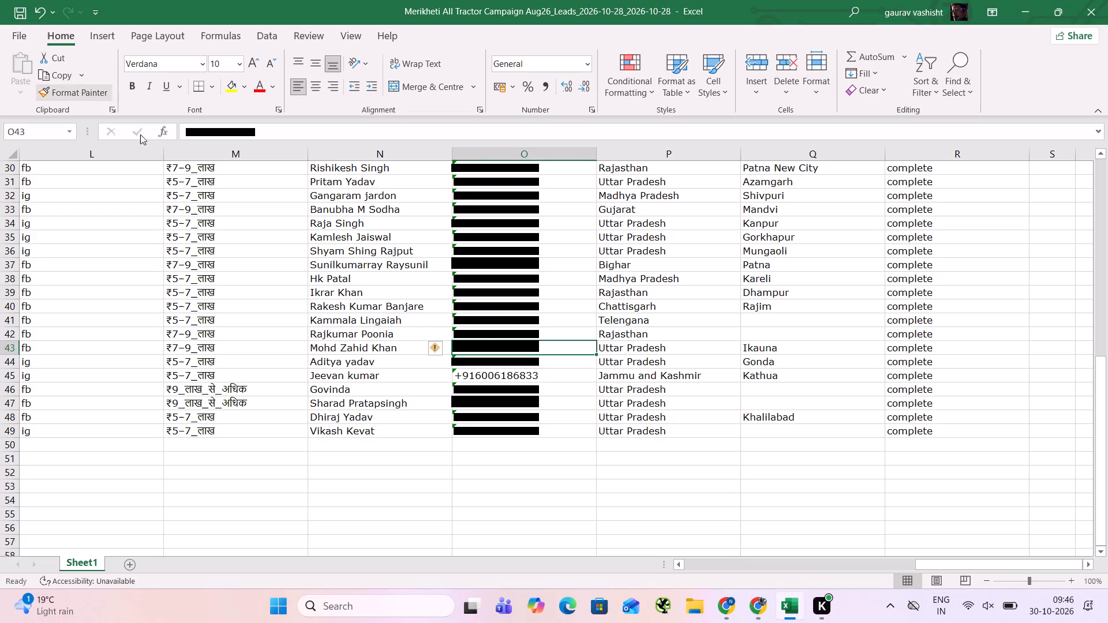
Start saving the workbook into the 29 - Oct folder under Raw Report Oct 2026, without keeping the XML Spreadsheet 2003 format.
key(ctrl+s)
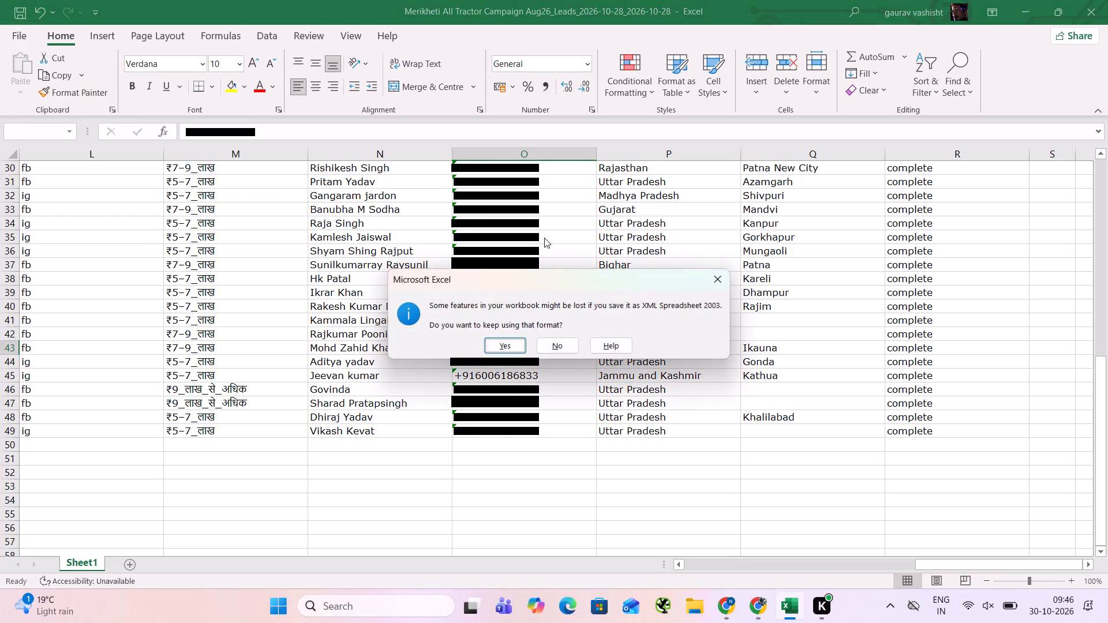
click(704, 272)
click(710, 275)
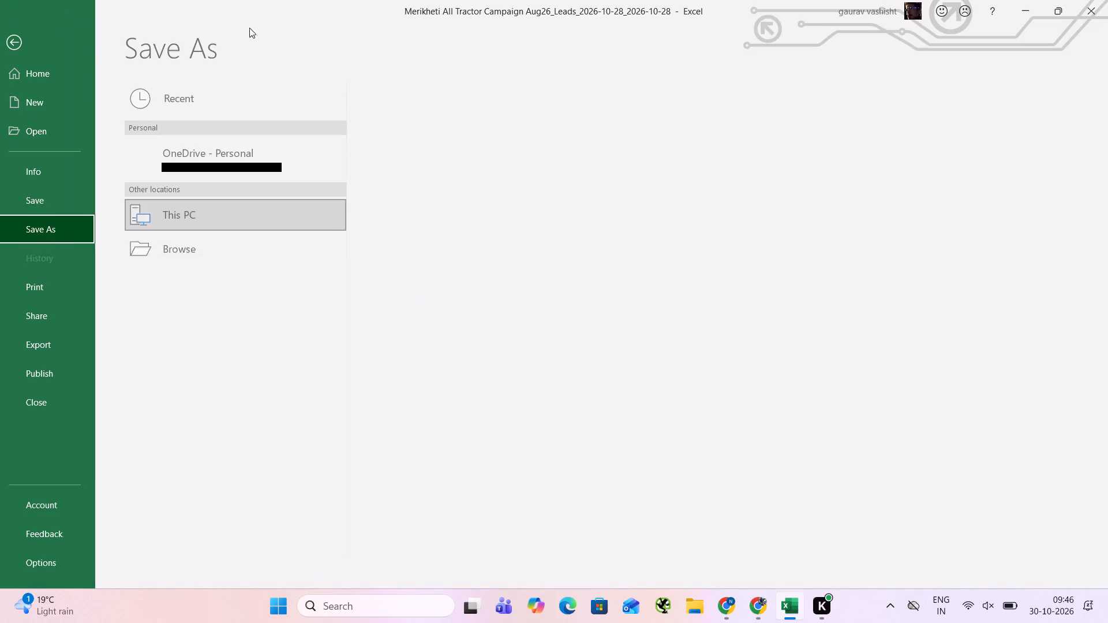
click(551, 207)
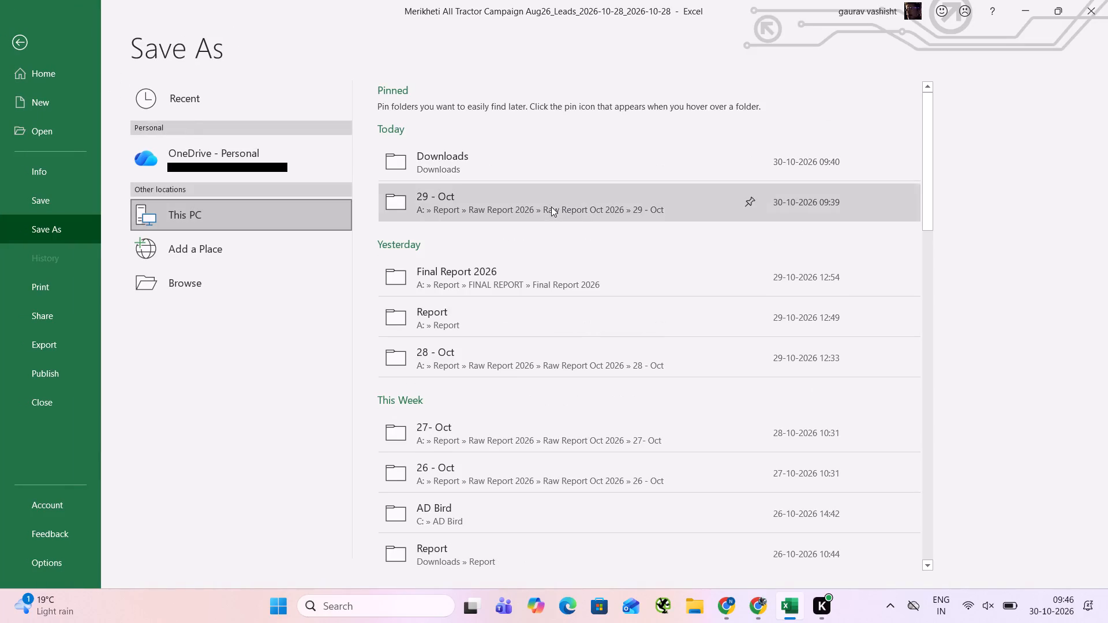
In File Explorer, copy the name of today's Merikheti All Tractor Campaign file in Downloads and return to Excel.
click(692, 604)
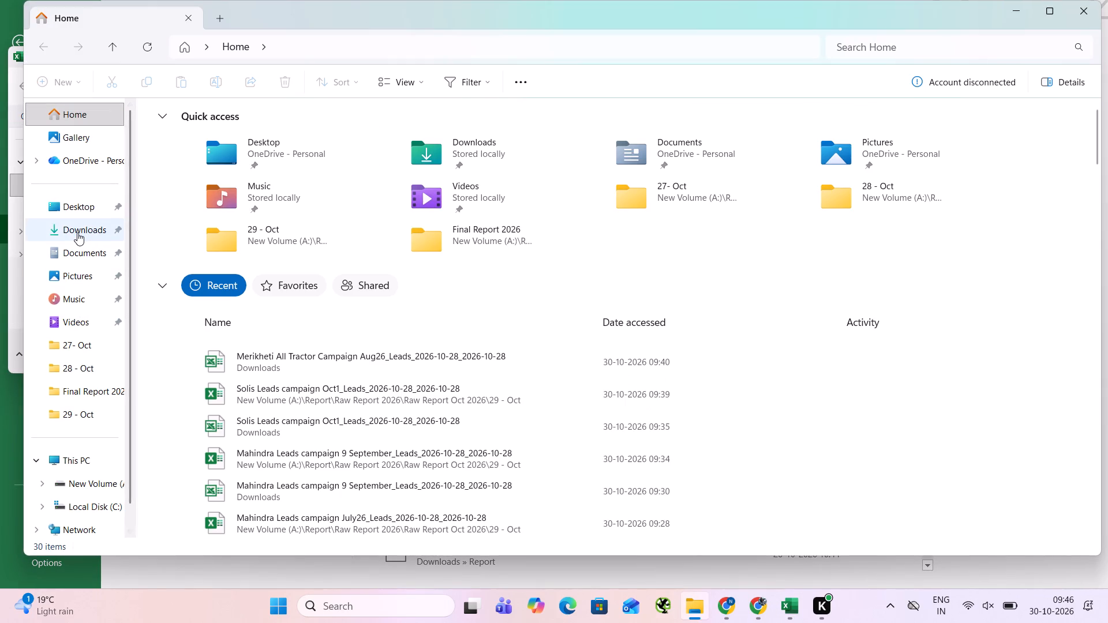
click(77, 232)
click(174, 188)
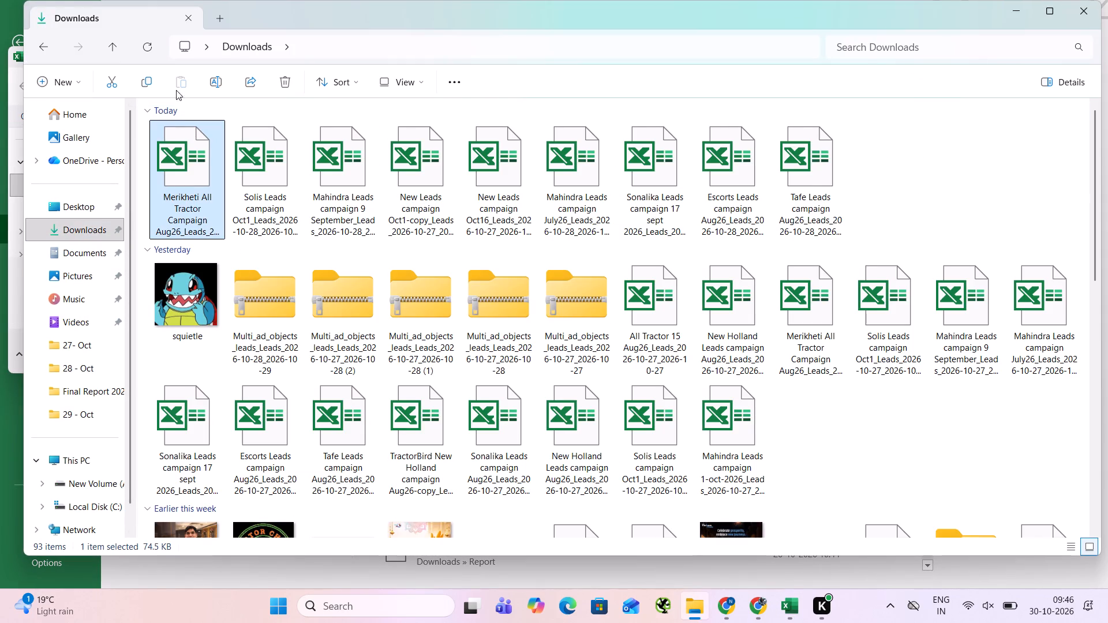
click(218, 87)
key(ctrl+c)
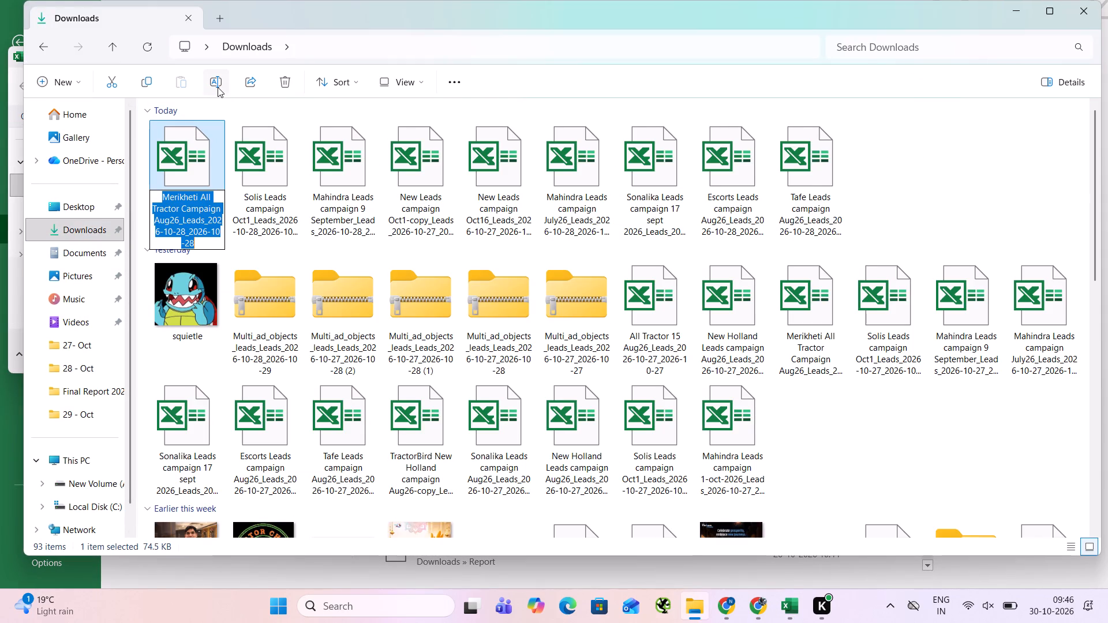
key(ctrl+c)
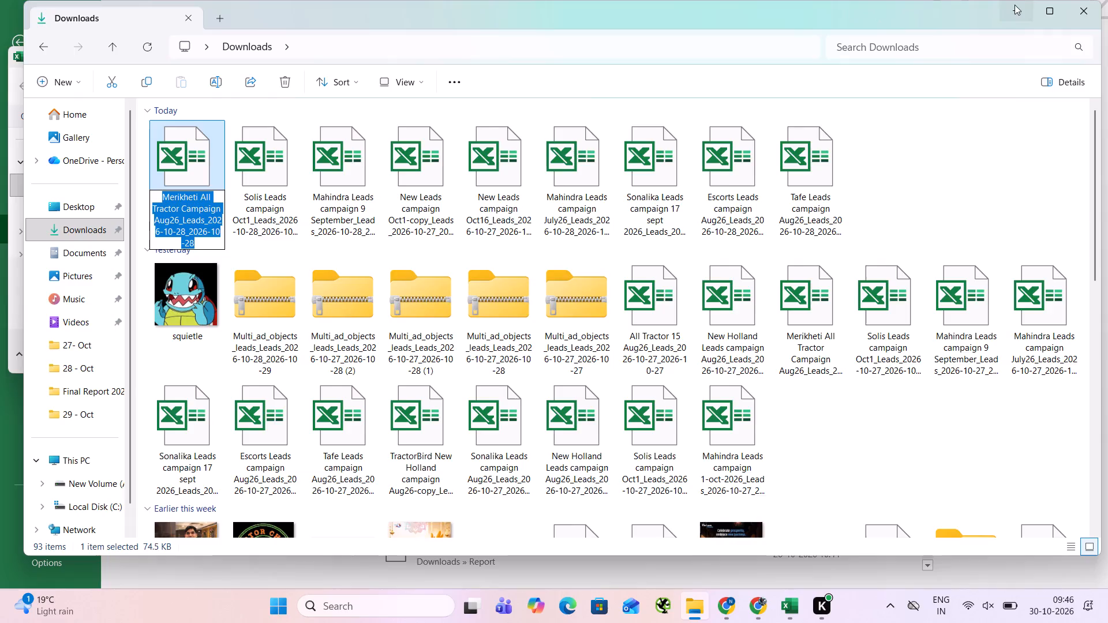
click(1018, 7)
Save the file as an Excel Workbook named Merikheti All Tractor Campaign Aug26_Leads_2026-10-28_2026-10-28.
key(ctrl+v)
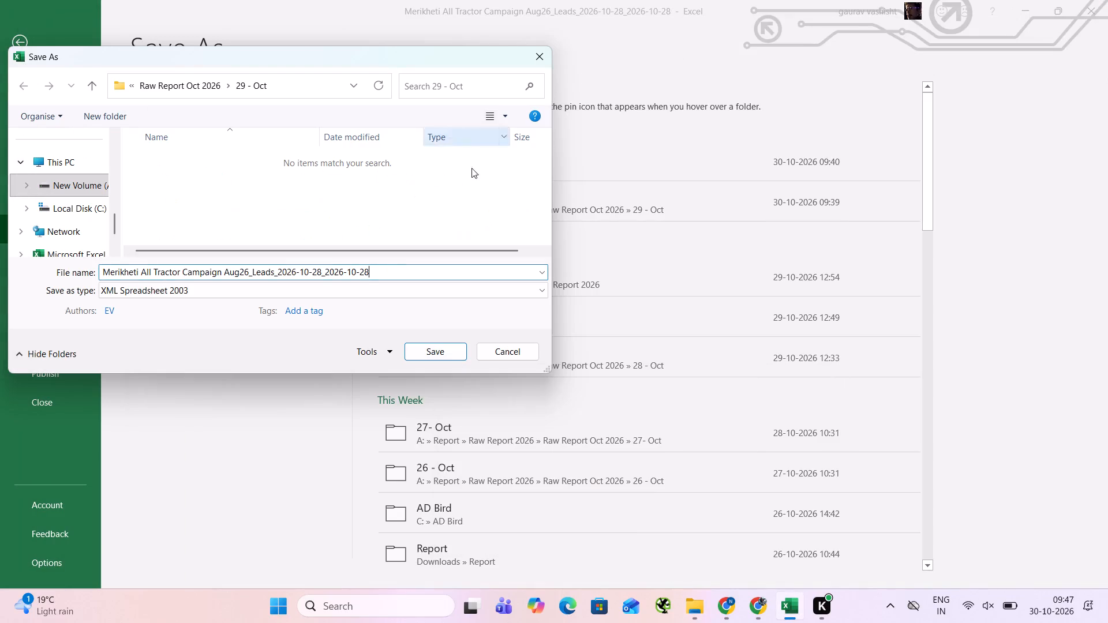
click(371, 289)
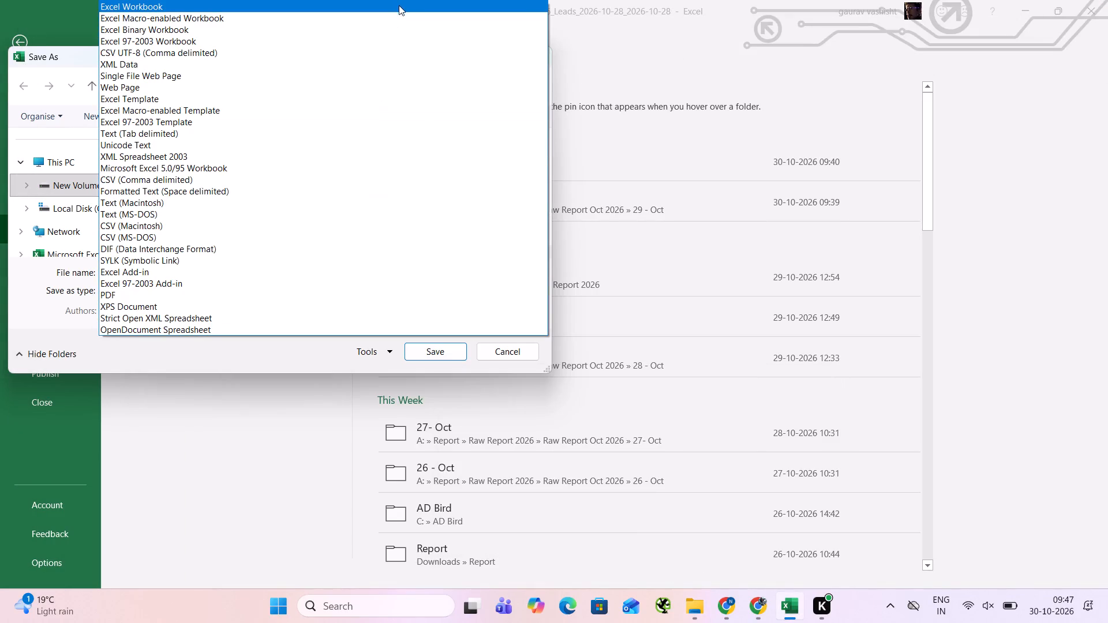
click(398, 6)
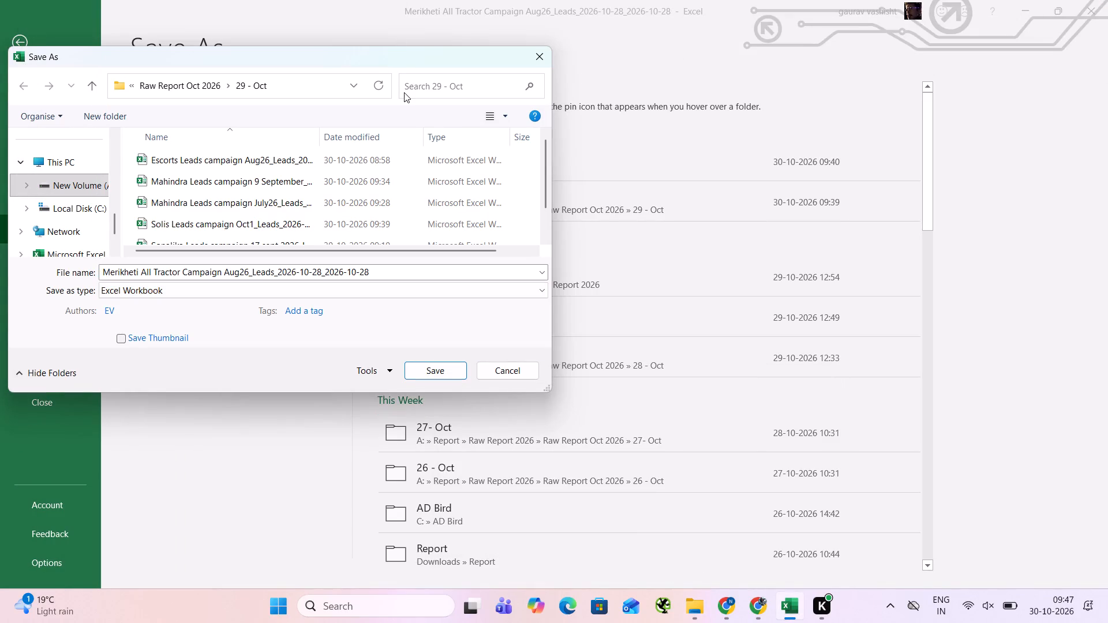
click(423, 374)
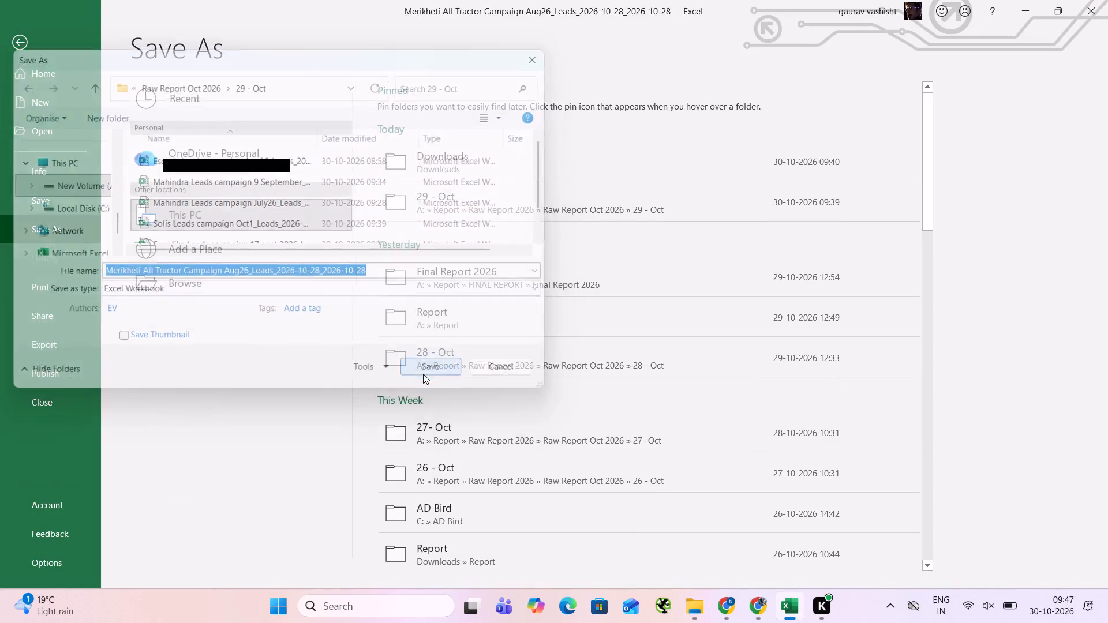
key(ctrl+s)
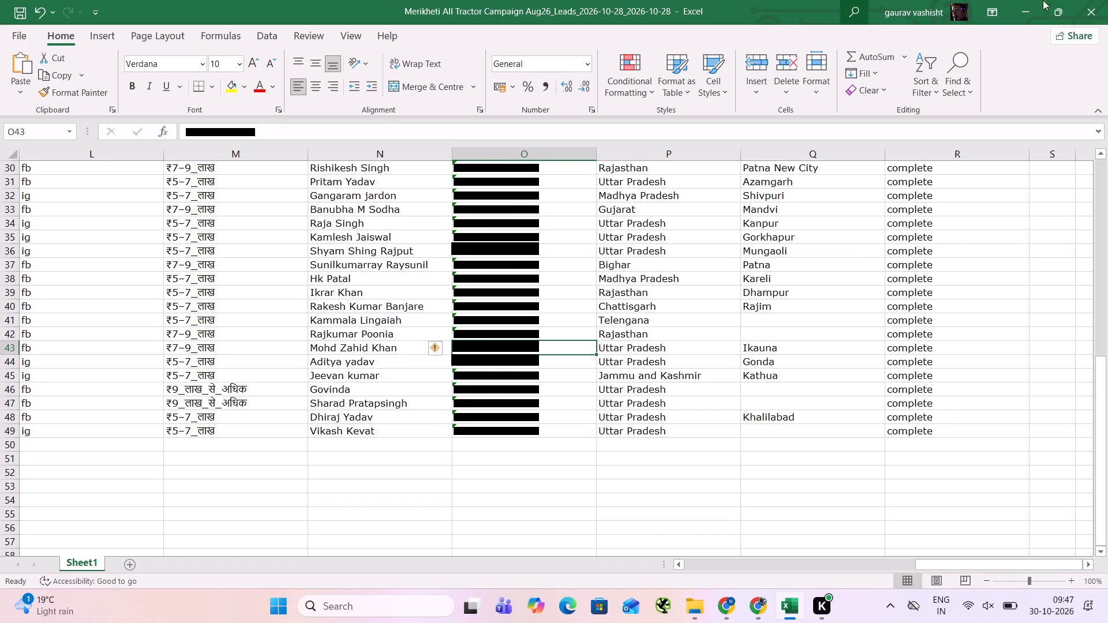
Close the workbook, choosing to view the recovered files later.
click(1092, 0)
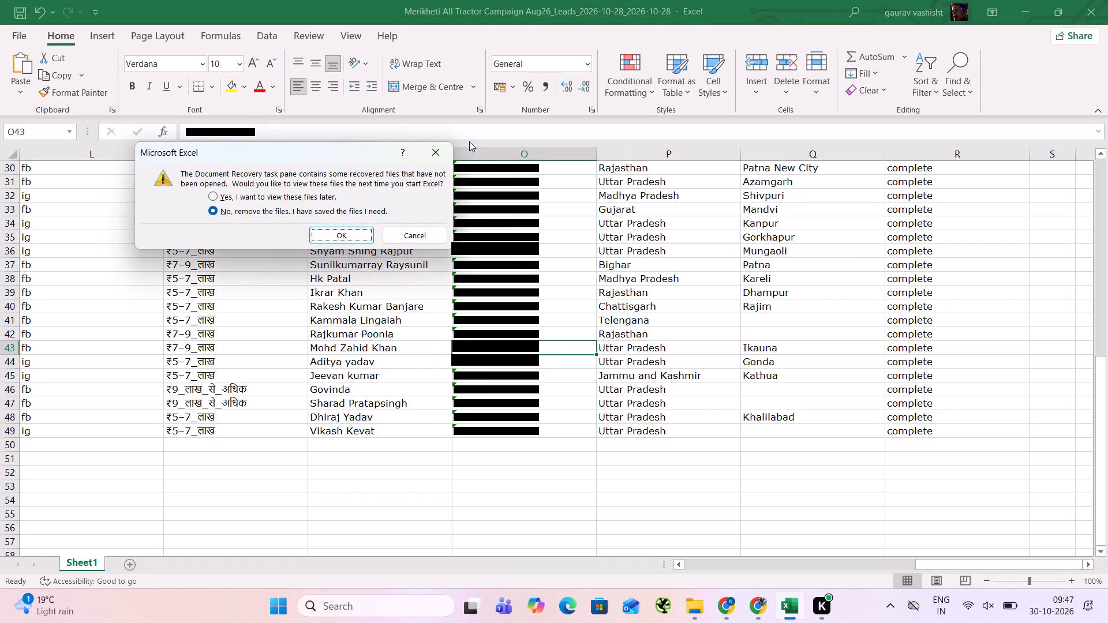
click(271, 198)
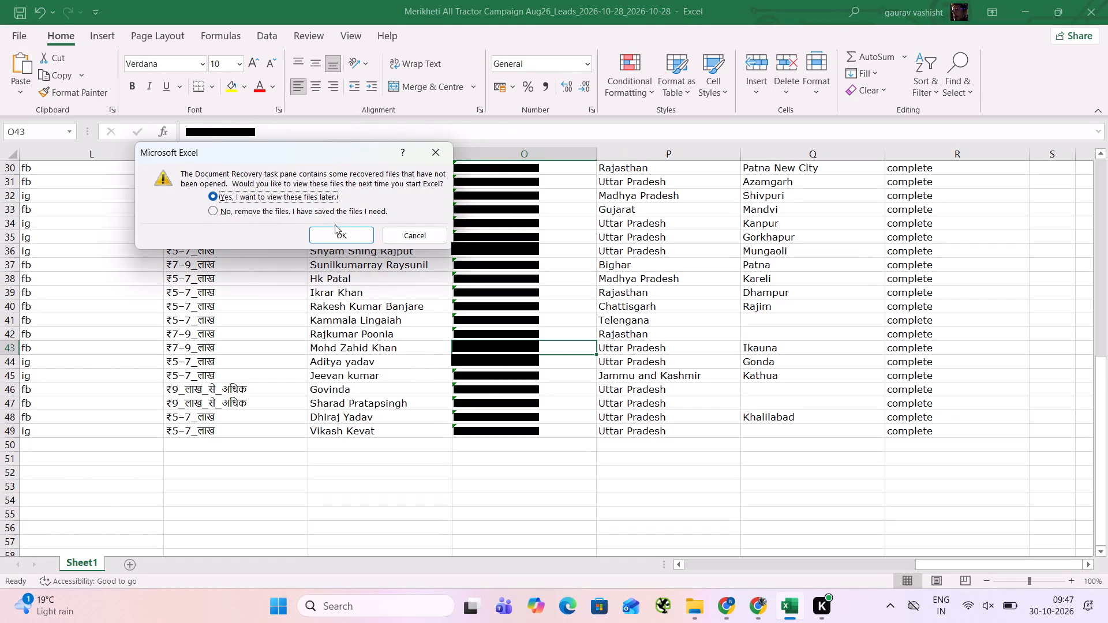
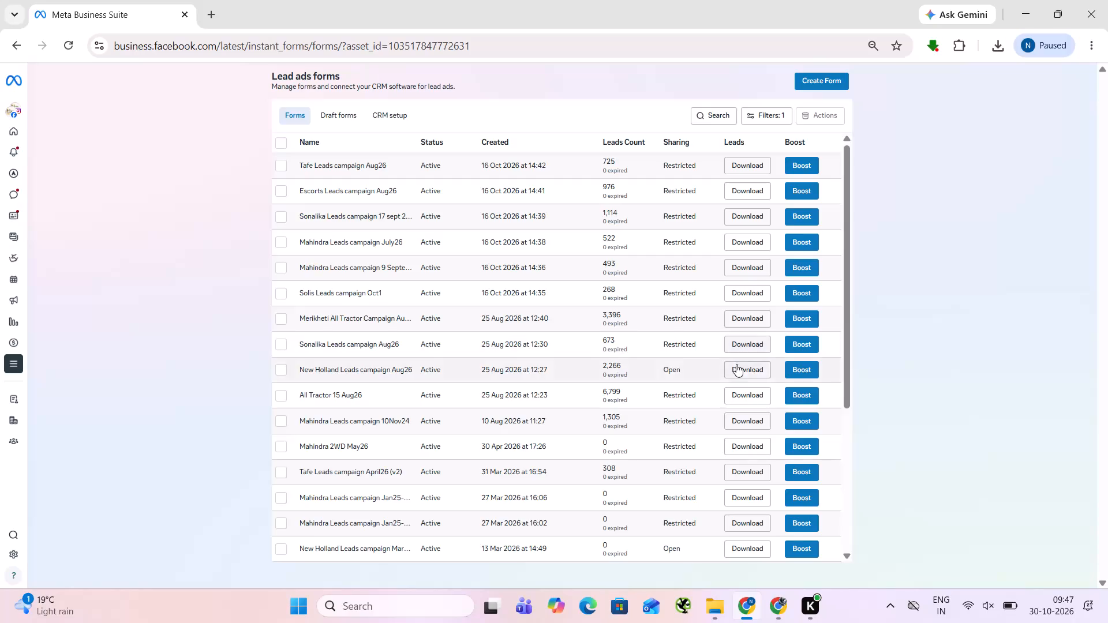
Download yesterday's (29 Oct 2026) leads for the New Holland Leads campaign Aug26 form as an XLS file.
click(744, 370)
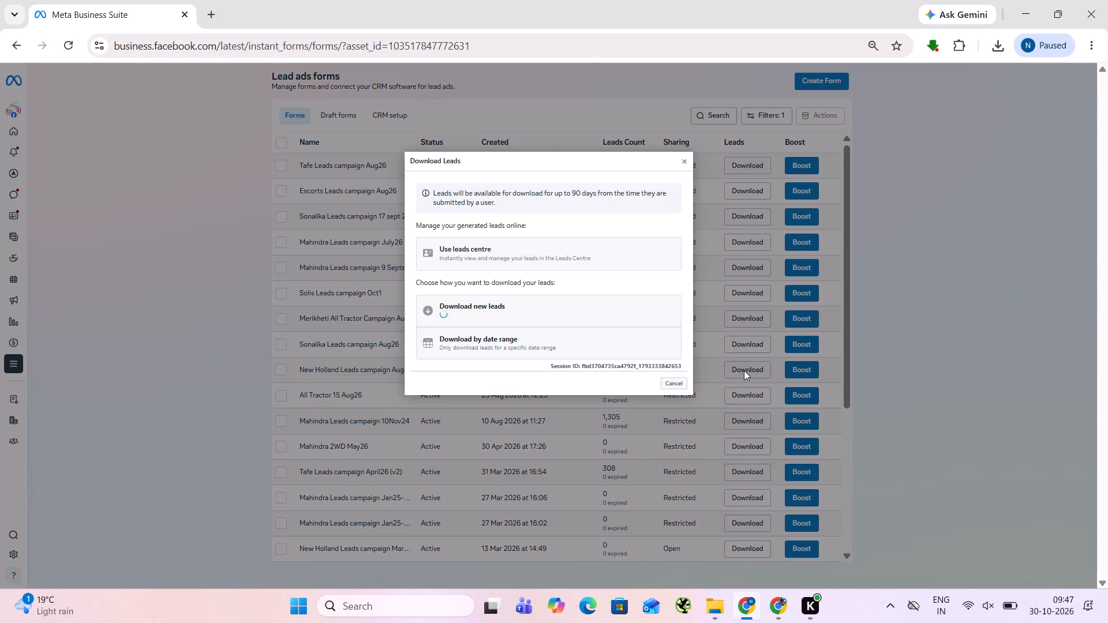
click(582, 348)
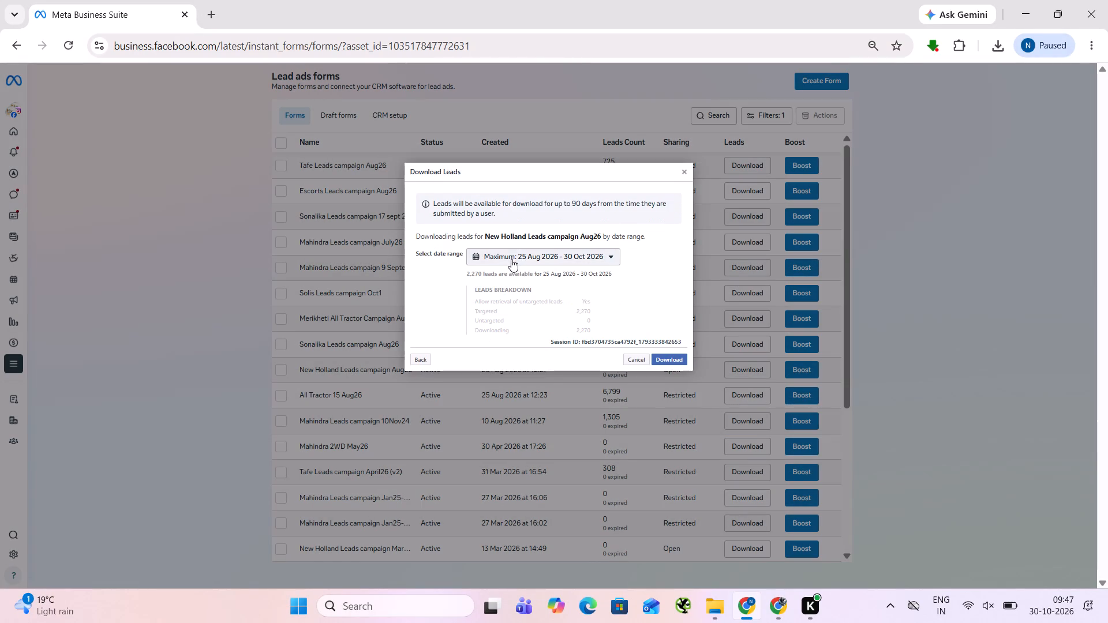
click(511, 259)
click(507, 321)
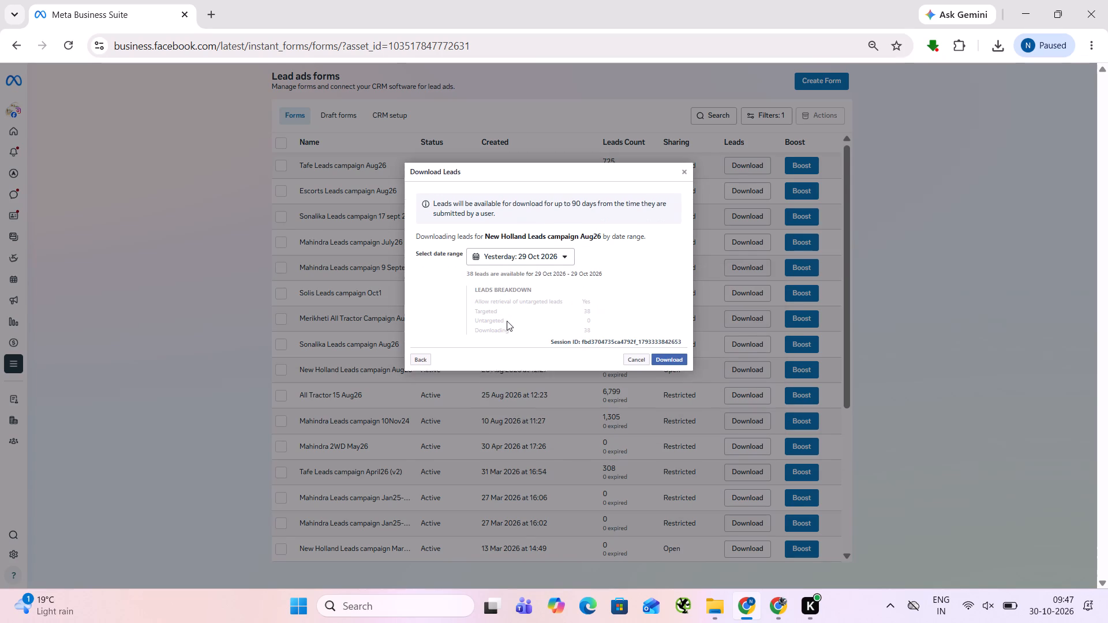
click(661, 355)
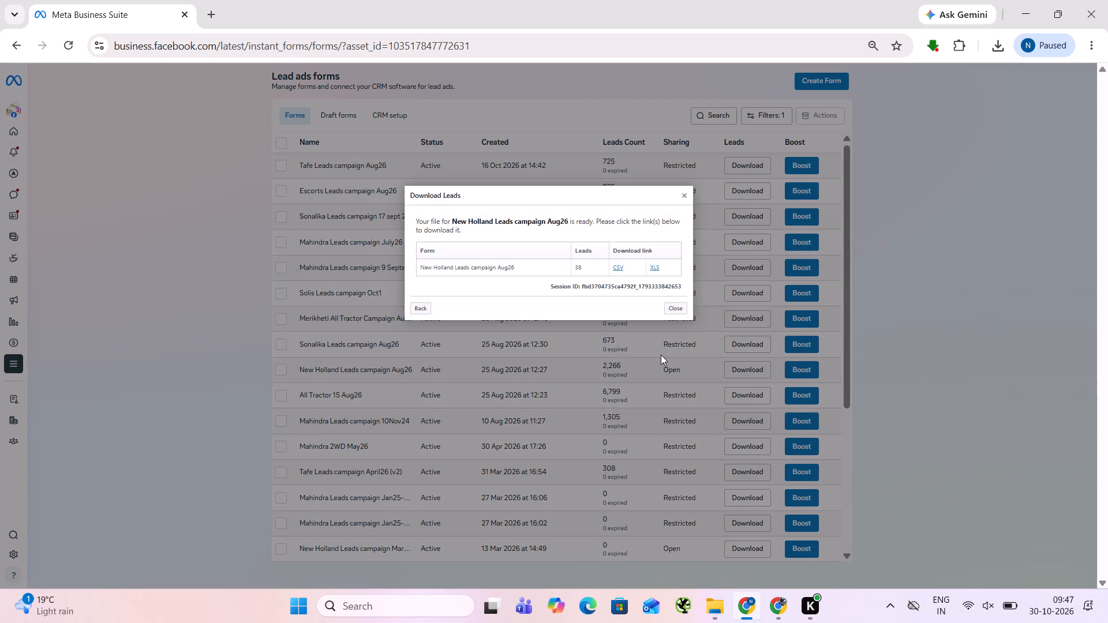
click(655, 266)
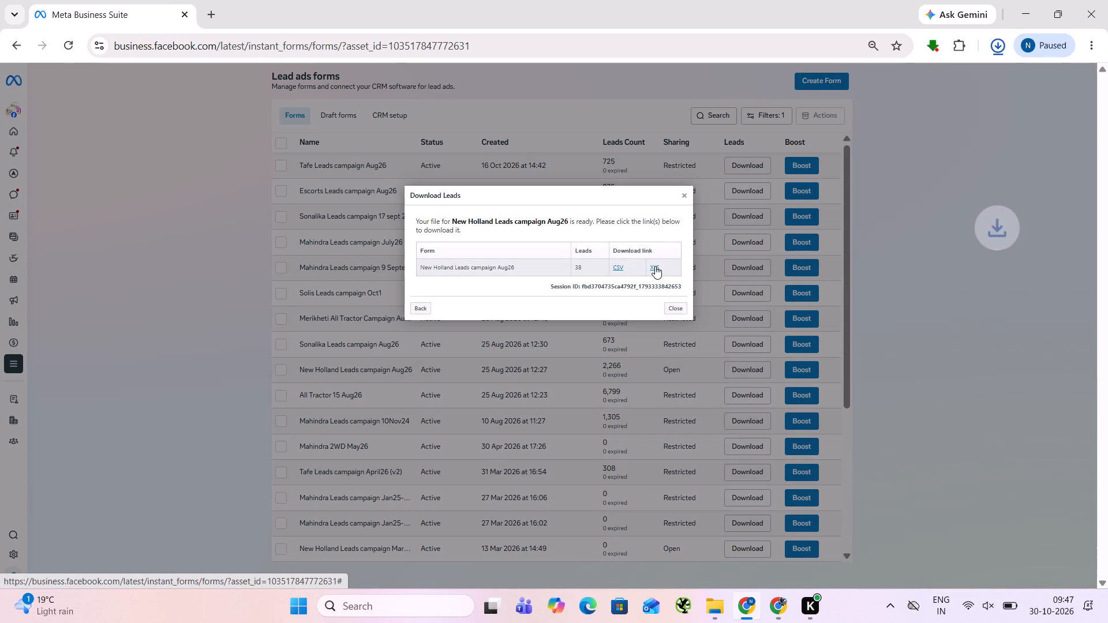
Open the downloaded New Holland leads file in Excel despite the format mismatch, dismiss the activation wizard and enable editing.
click(982, 80)
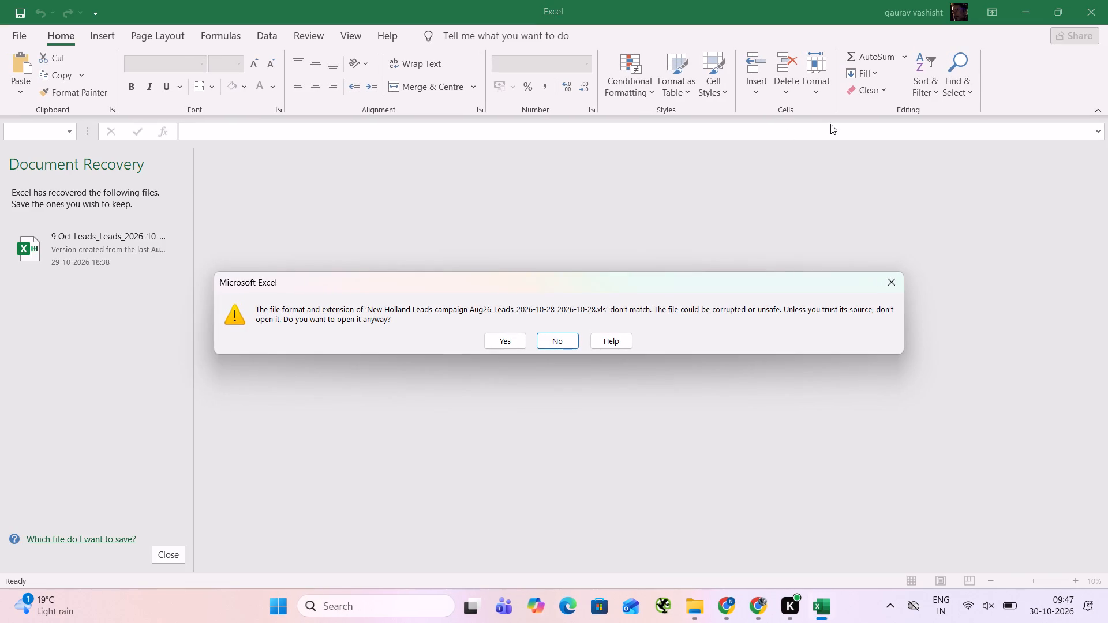
click(514, 345)
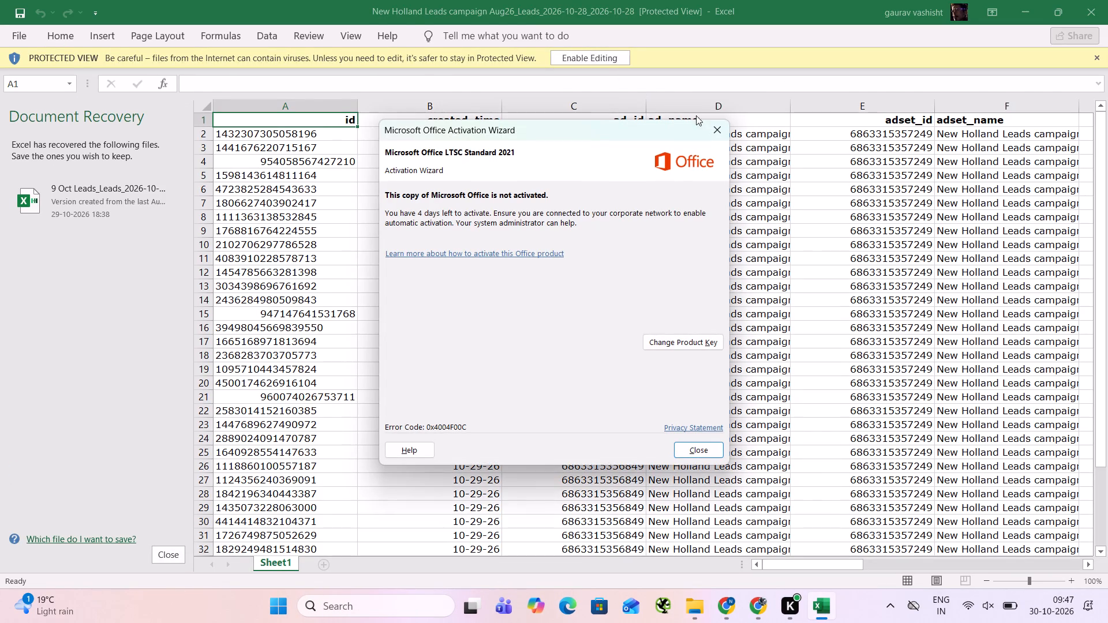
click(717, 134)
click(606, 54)
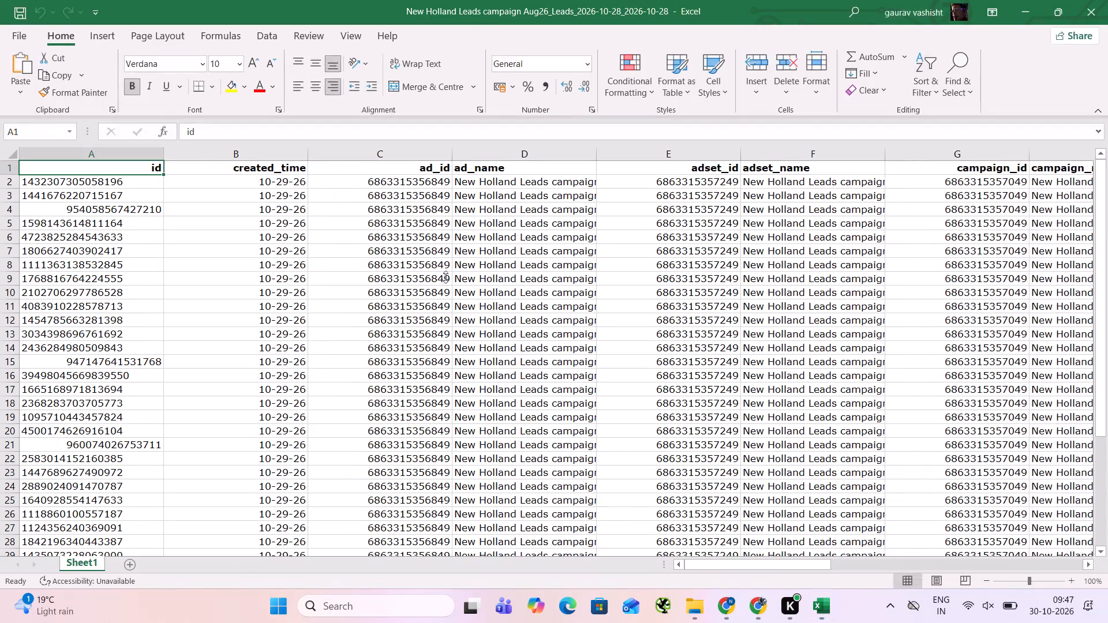
Enter Uttar Pradesh as the state in row 2 of the leads sheet.
click(444, 280)
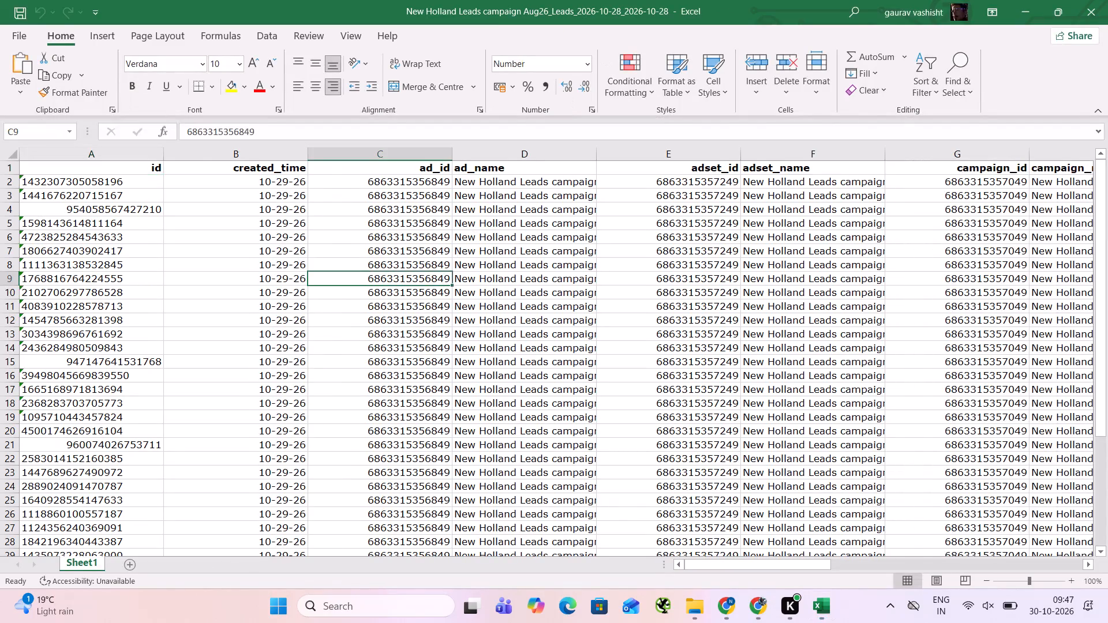
key(ctrl+Right)
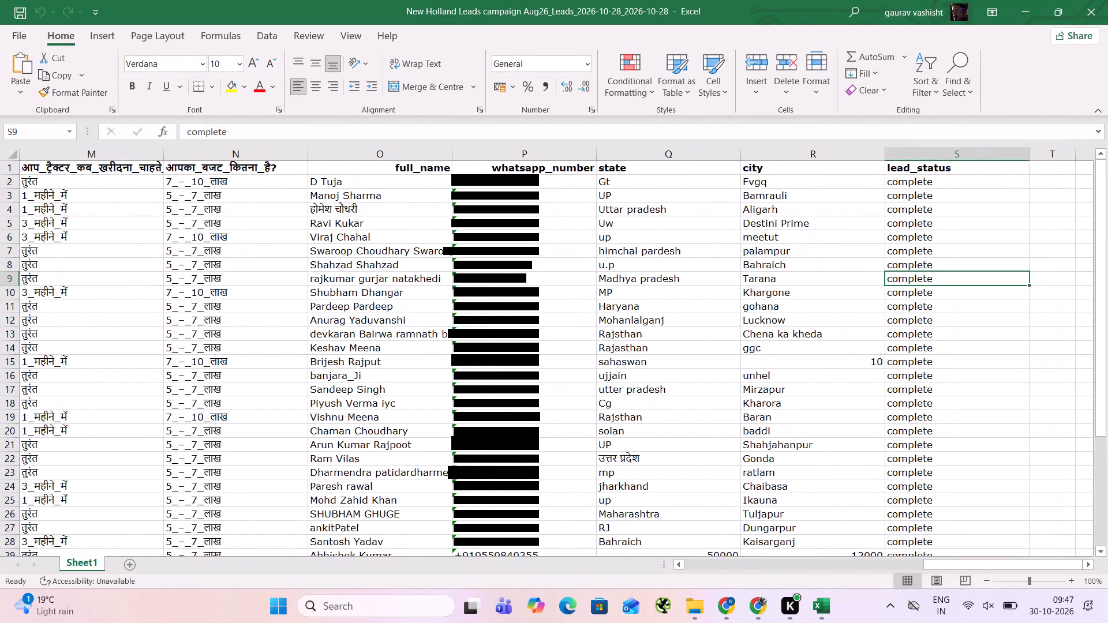
click(616, 183)
click(621, 207)
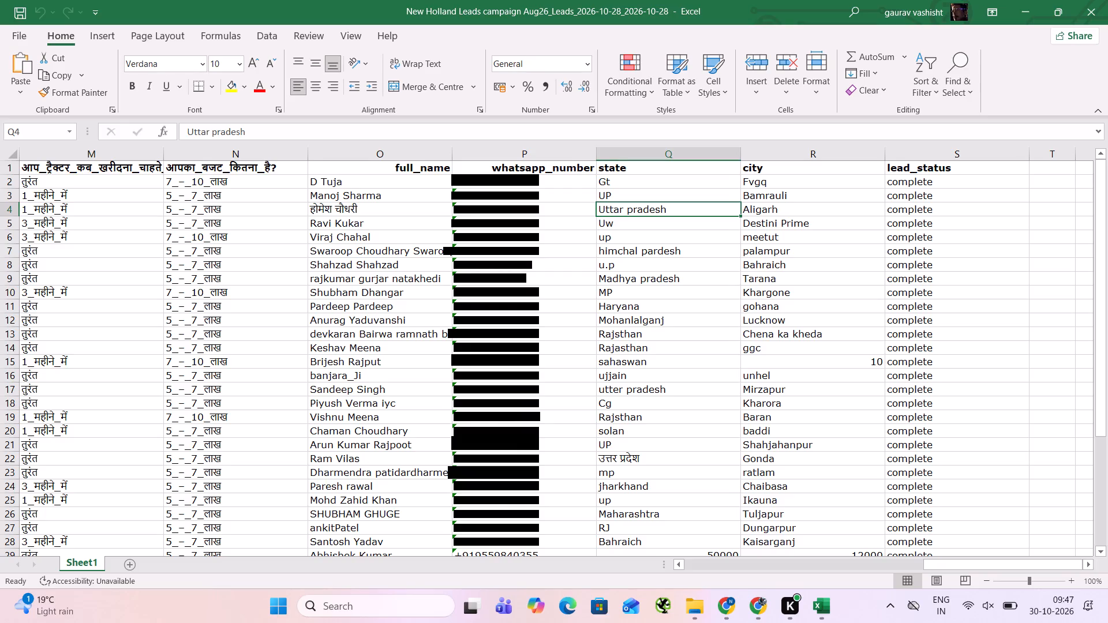
key(Up)
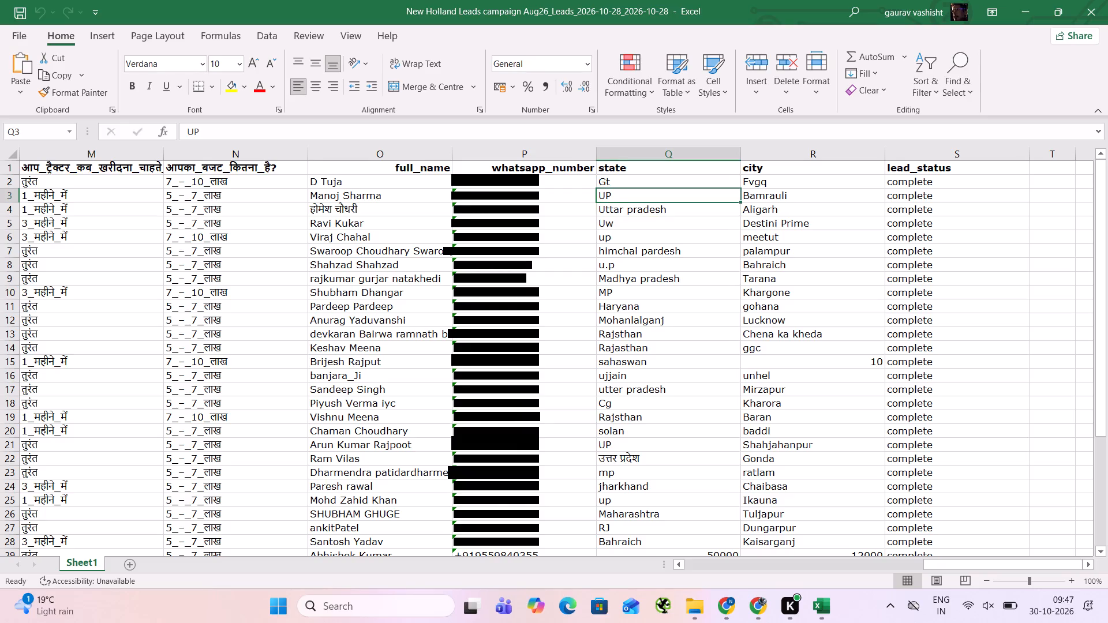
key(Up)
text(Uttar)
key(space)
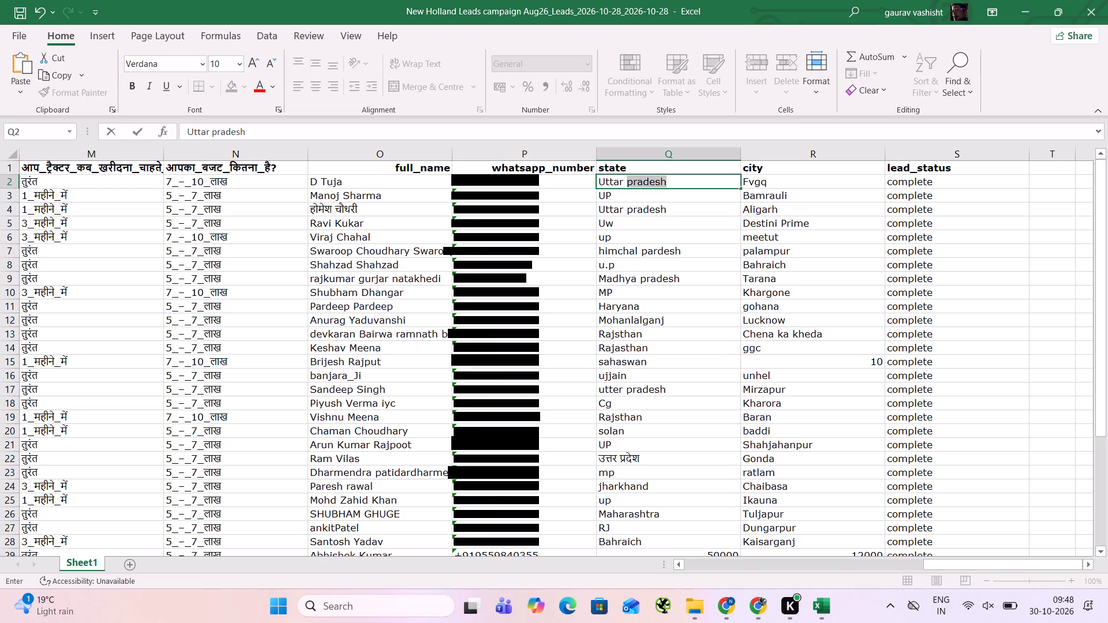
text(Pradesh)
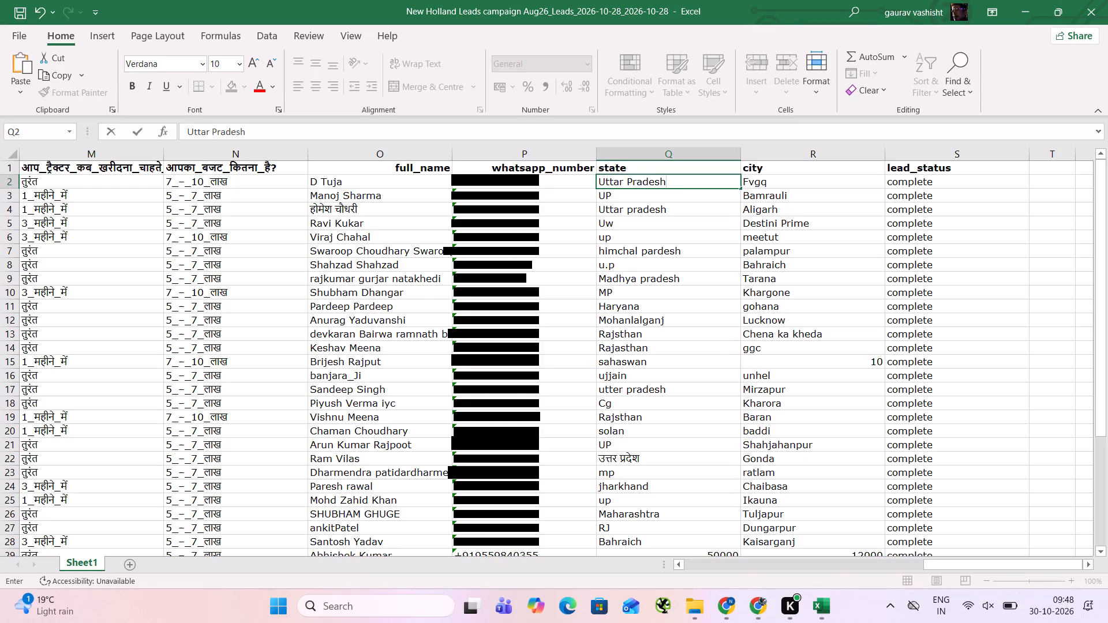
key(Down)
Copy Uttar Pradesh from row 2 into the state cells of rows 3 to 6.
key(Up)
key(ctrl+c)
key(Down)
key(ctrl+v)
key(Down)
key(ctrl+v)
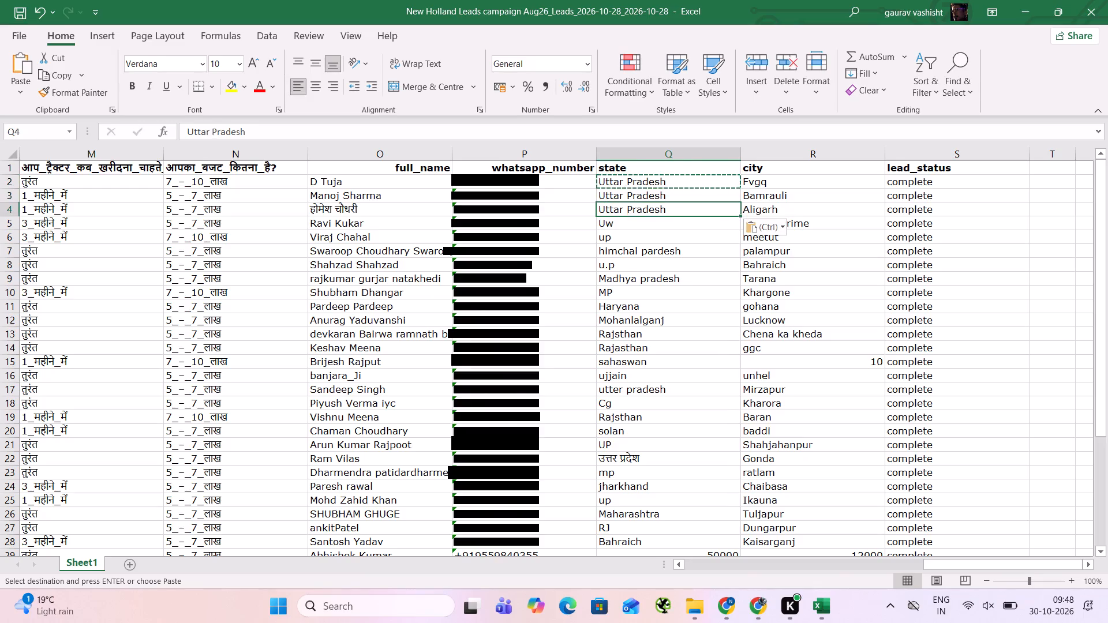
key(Down)
key(Down)
key(ctrl+v)
key(Up)
key(ctrl+v)
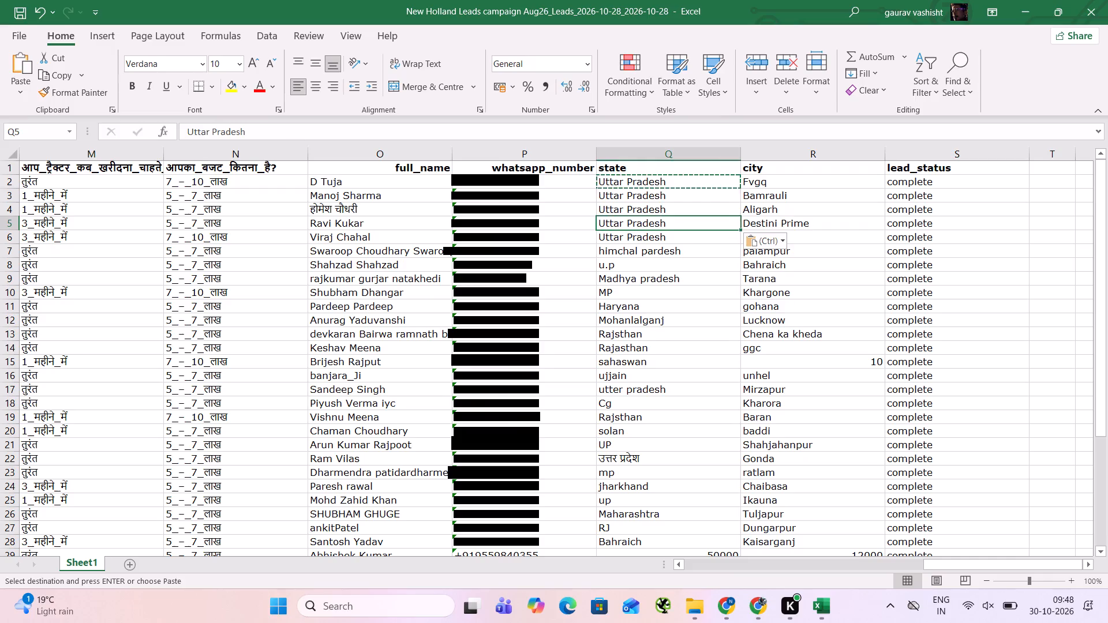
Clear the city in row 5 and enter Merrut as the city in row 6.
key(Right)
key(BackSpace)
key(Down)
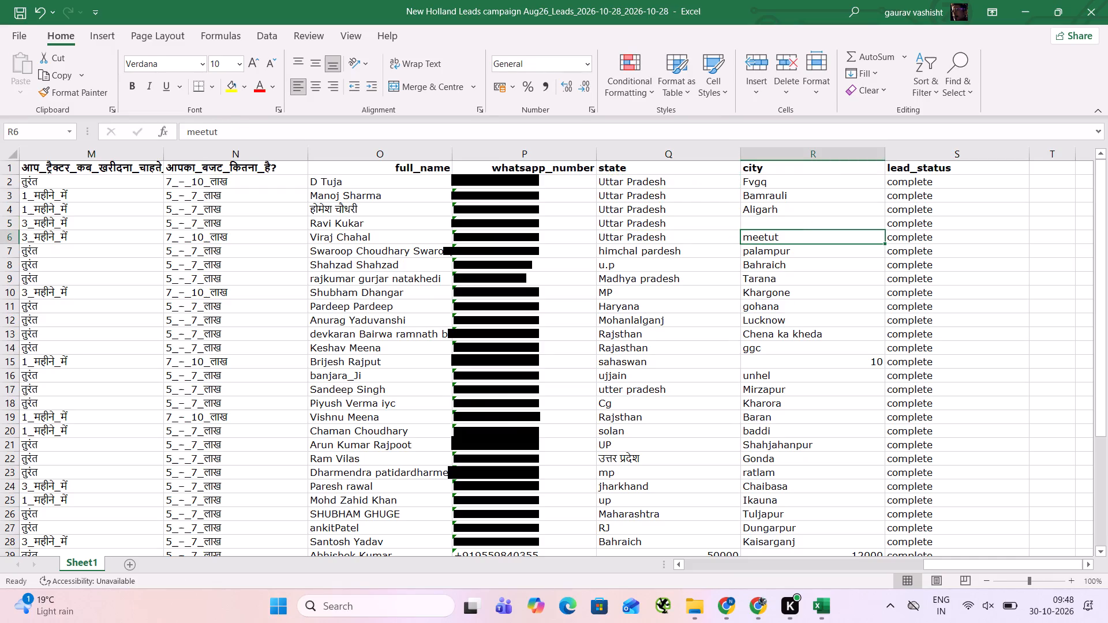
text(Merrut)
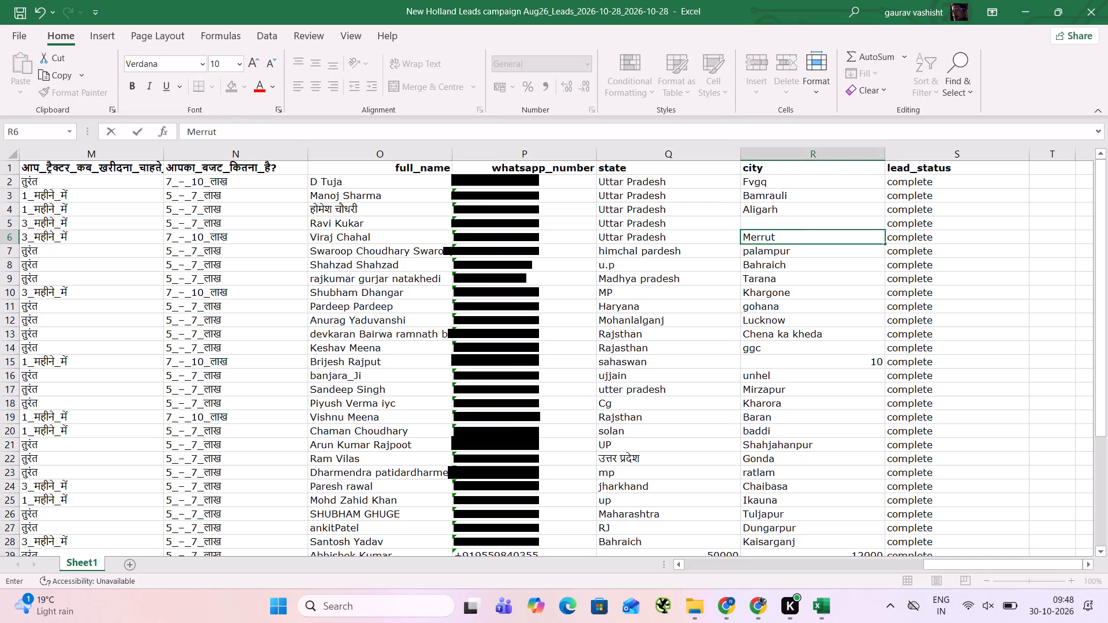
key(Down)
Enter Himichal Pradesh as the state and Palampur as the city in row 7.
key(Left)
text(Himichal Pradesh)
key(Right)
text(Palampur)
key(Down)
Copy Uttar Pradesh from row 6 into the state cell of row 8.
key(Left)
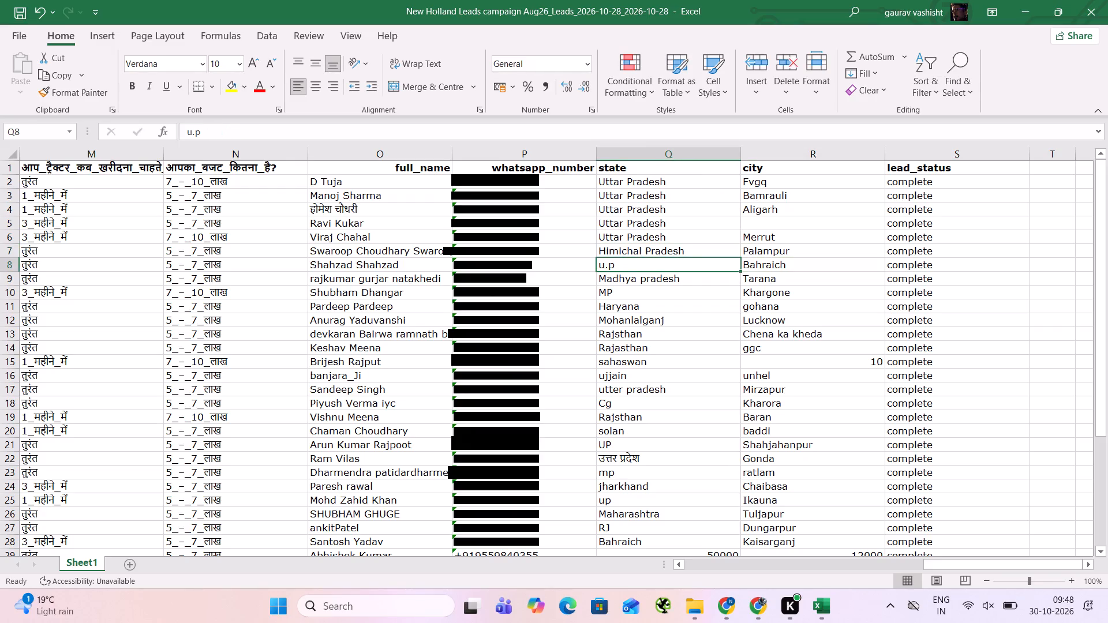
key(Up)
key(Up)
key(ctrl+c)
key(Down)
key(Down)
key(ctrl+v)
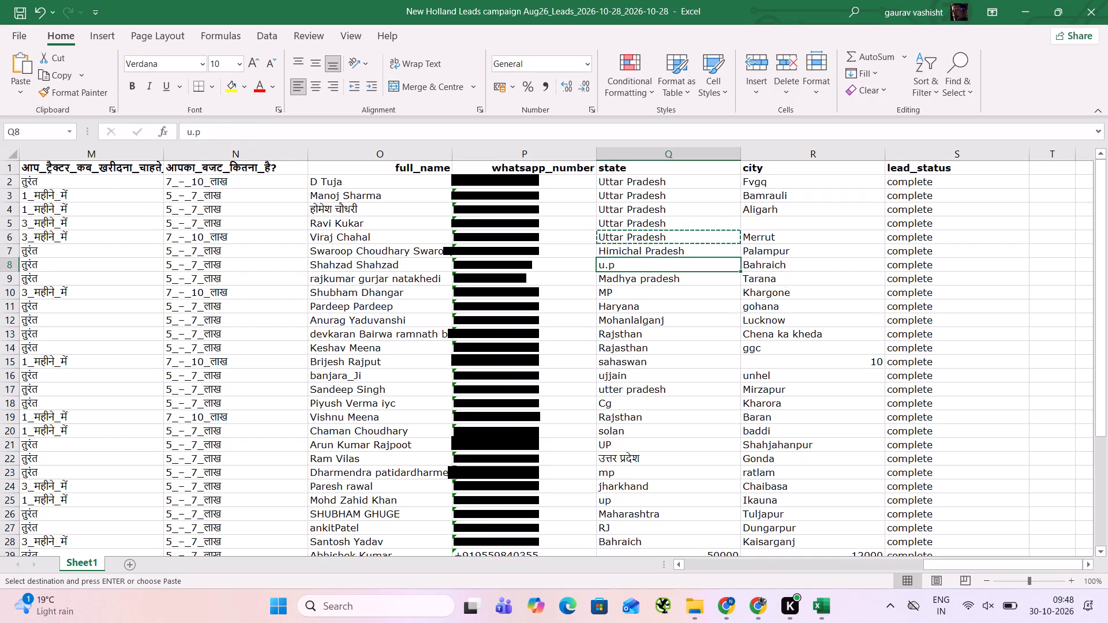
Enter Madhya Pradesh as the state in row 10 and copy it into the state cell of row 9.
key(Down)
key(Down)
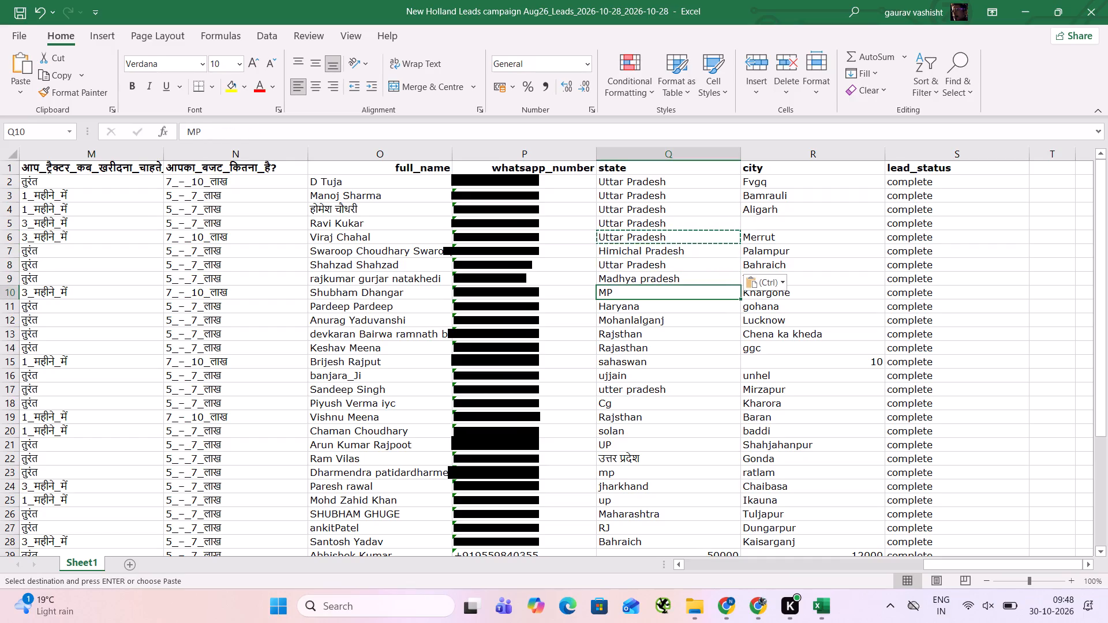
text(Madhya)
key(space)
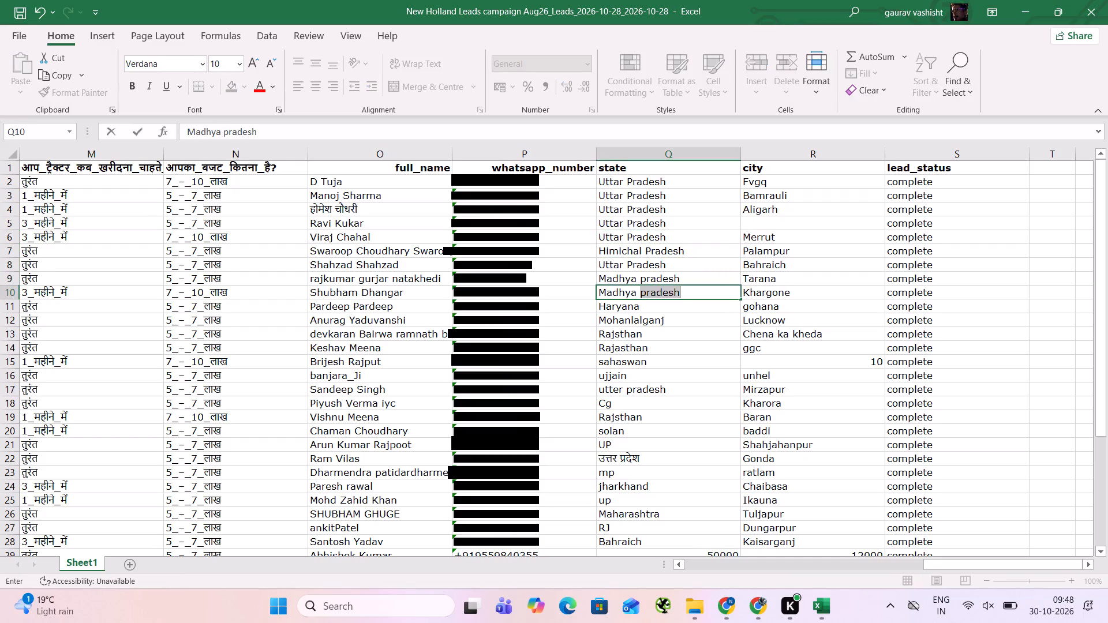
text(Pradesh)
key(Up)
key(Down)
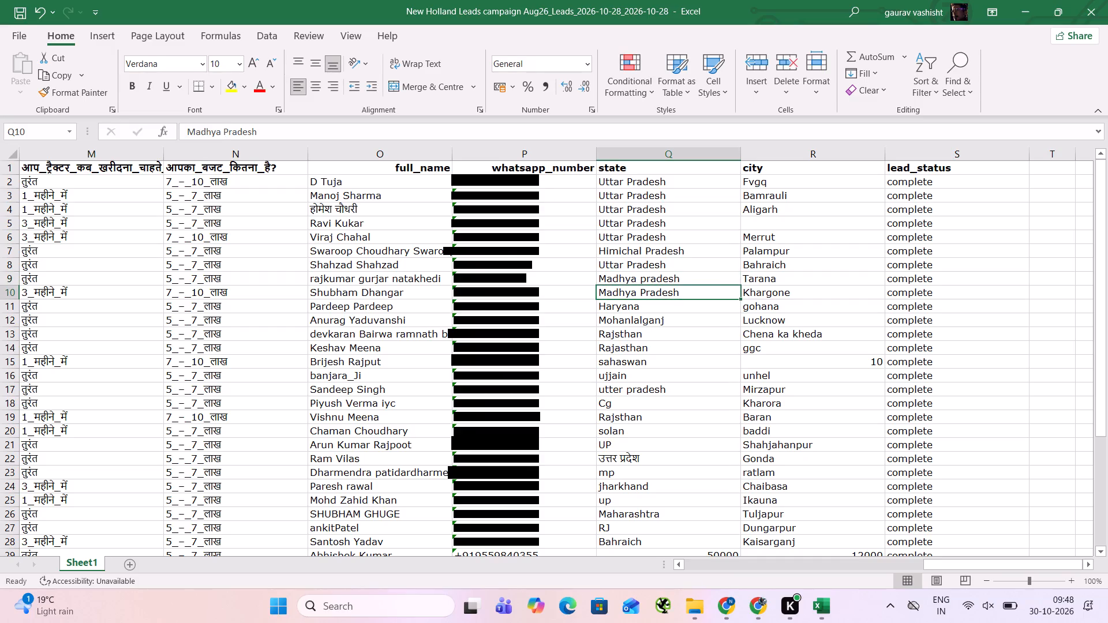
key(ctrl+c)
key(Up)
key(ctrl+v)
Clear the city in row 11, the Haryana lead.
key(Down)
key(Down)
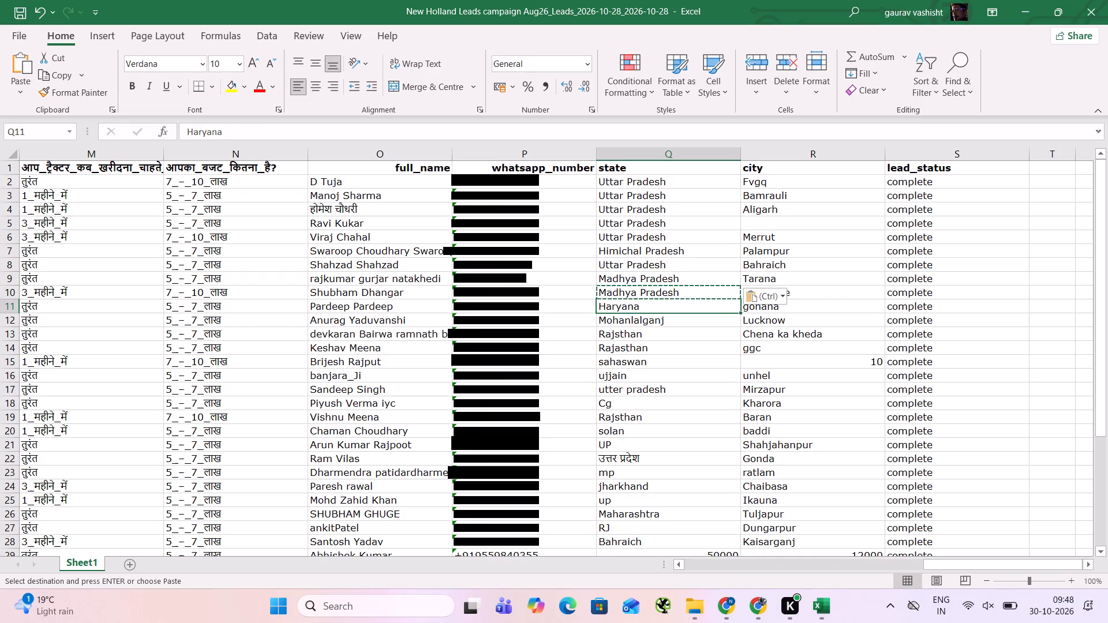
key(Right)
key(BackSpace)
Copy Uttar Pradesh from row 8 into the state cell of row 12.
key(Down)
key(Left)
key(Up)
key(Up)
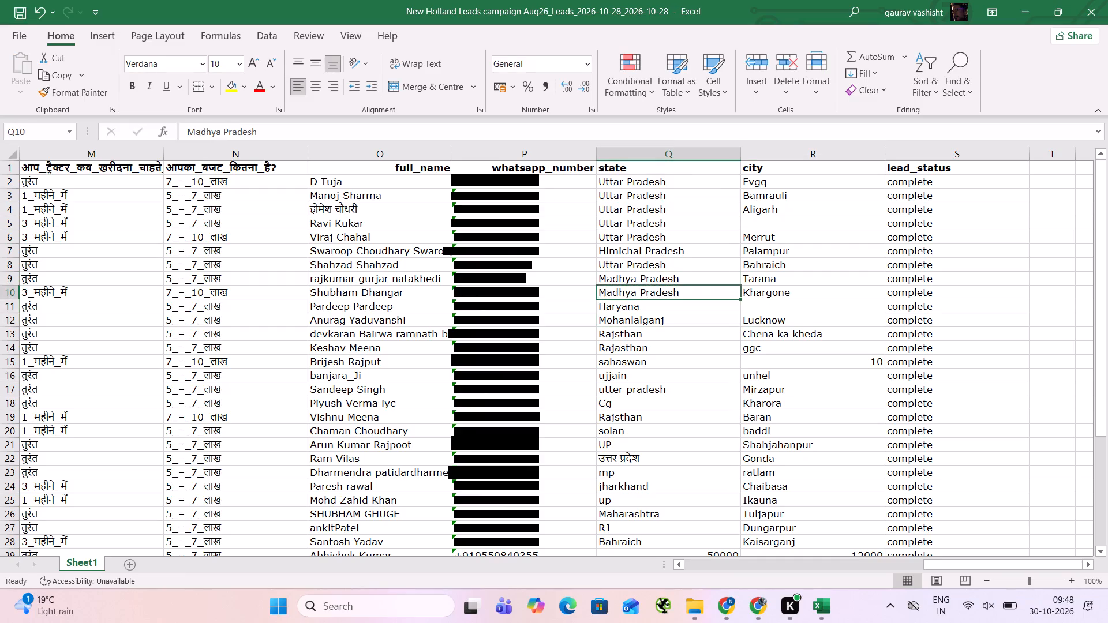
key(Up)
key(Up)
key(ctrl+c)
key(Down)
key(Down)
key(Down)
key(Down)
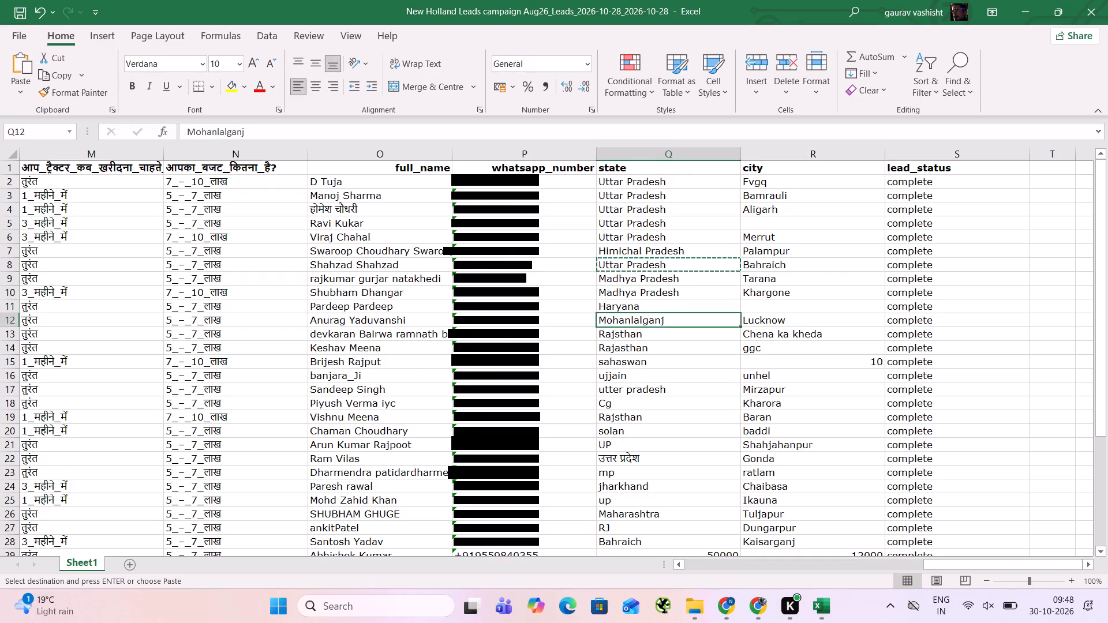
key(ctrl+v)
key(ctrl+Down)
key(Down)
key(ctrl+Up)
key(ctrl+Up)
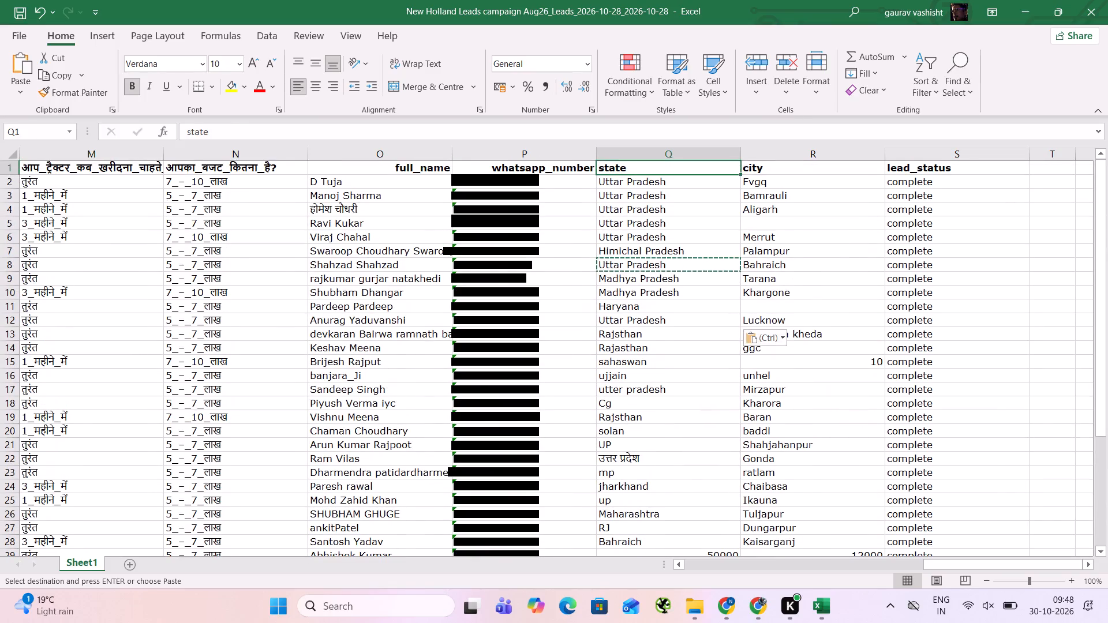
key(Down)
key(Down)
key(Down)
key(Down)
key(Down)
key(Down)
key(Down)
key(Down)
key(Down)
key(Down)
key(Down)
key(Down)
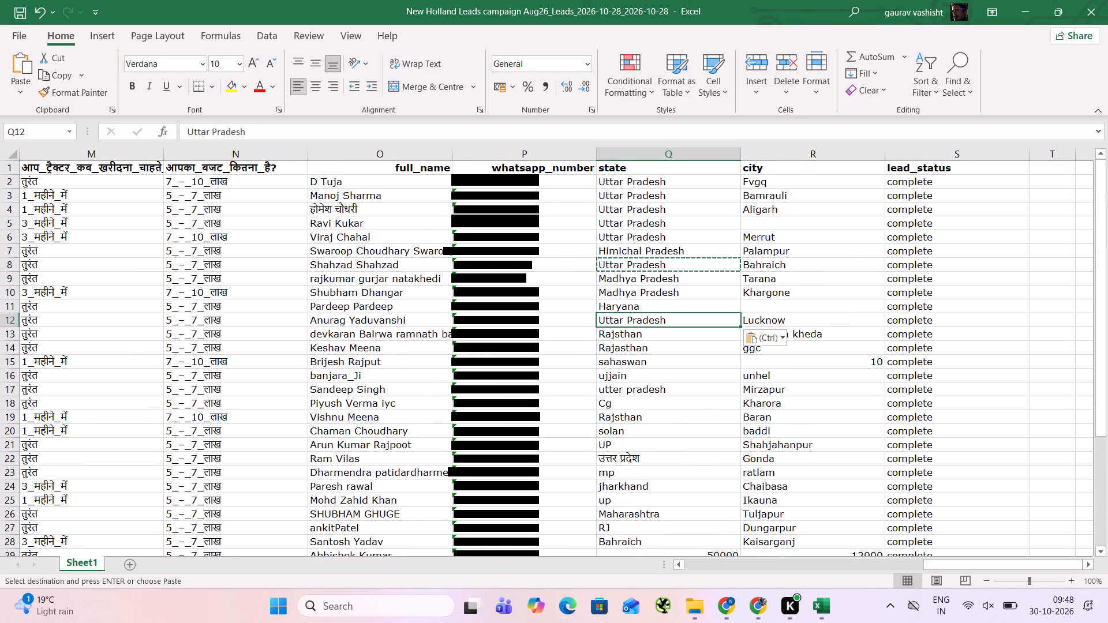
Replace the misspelled state in row 13 with Rajasthan copied from row 14.
key(Down)
key(ctrl+c)
key(Up)
key(ctrl+v)
Clear the city in row 14 and both the city and state in row 15.
key(Down)
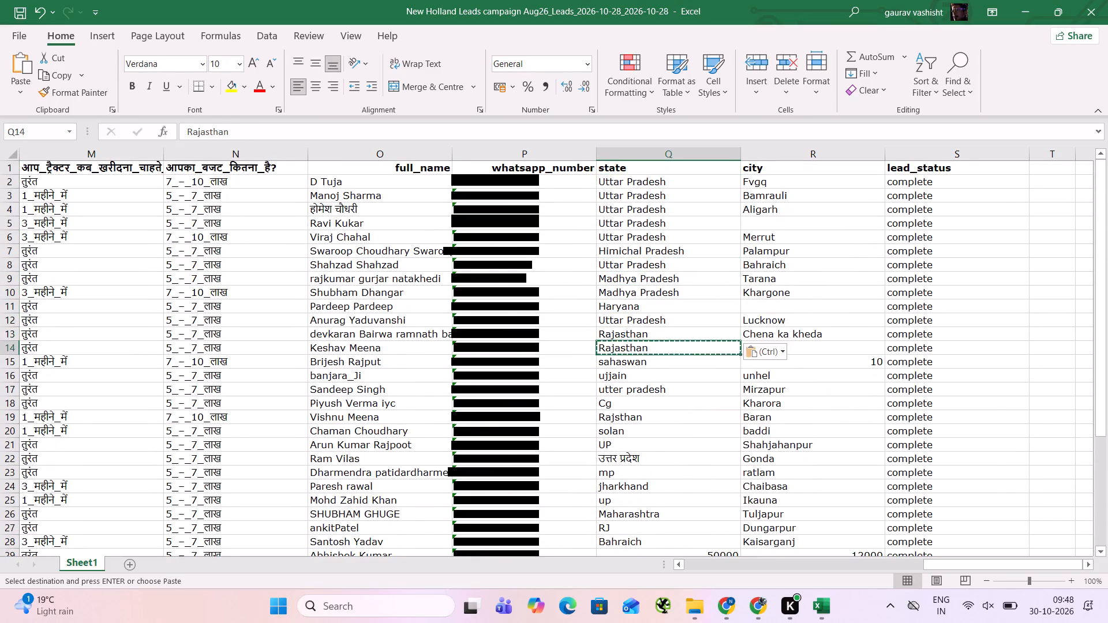
key(Right)
key(BackSpace)
key(Down)
key(BackSpace)
key(Left)
key(BackSpace)
Set row 16's state to Madhya Pradesh and its city to Ujjain.
key(Down)
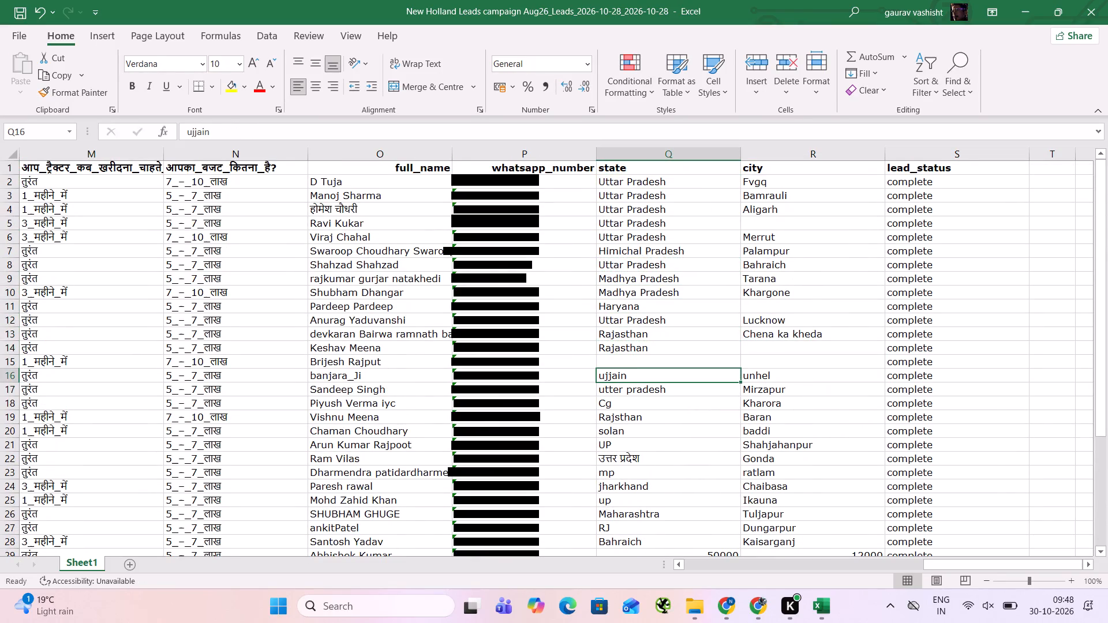
text(Madhya)
key(space)
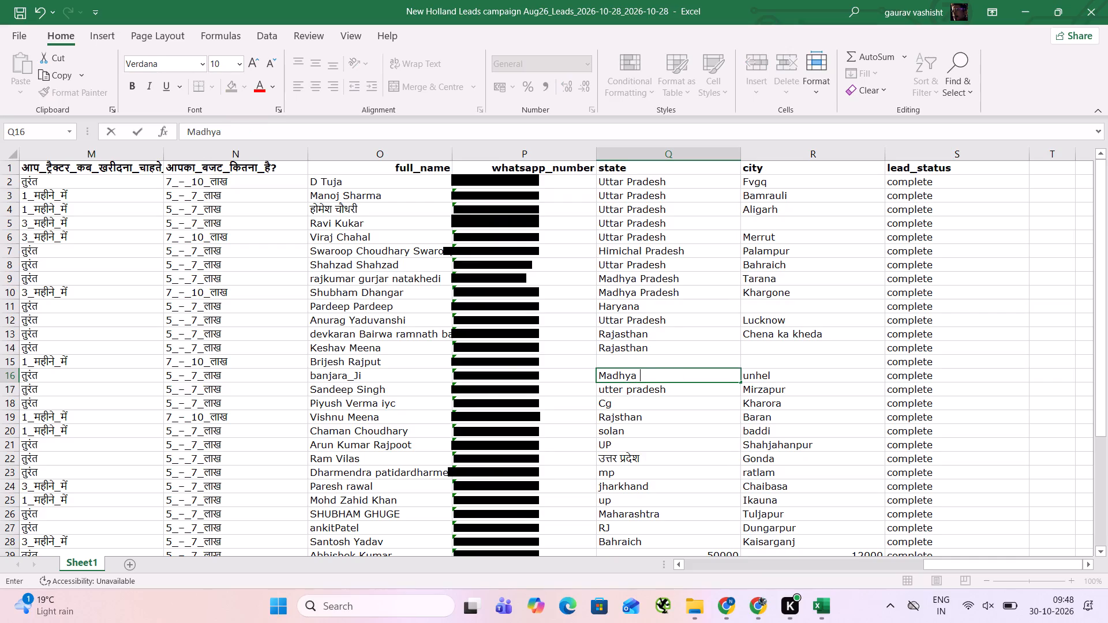
key(Return)
key(Right)
key(Down)
key(Up)
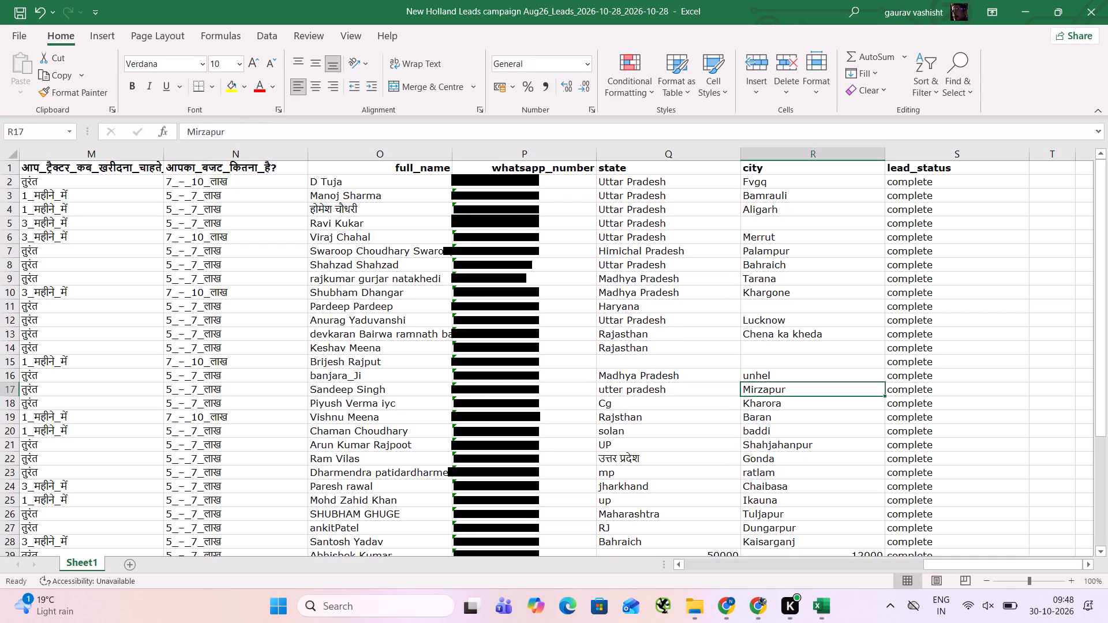
key(Up)
text(Ujjain)
Copy Uttar Pradesh from row 12 into the state cell of row 17.
key(Down)
key(Left)
key(Up)
key(Up)
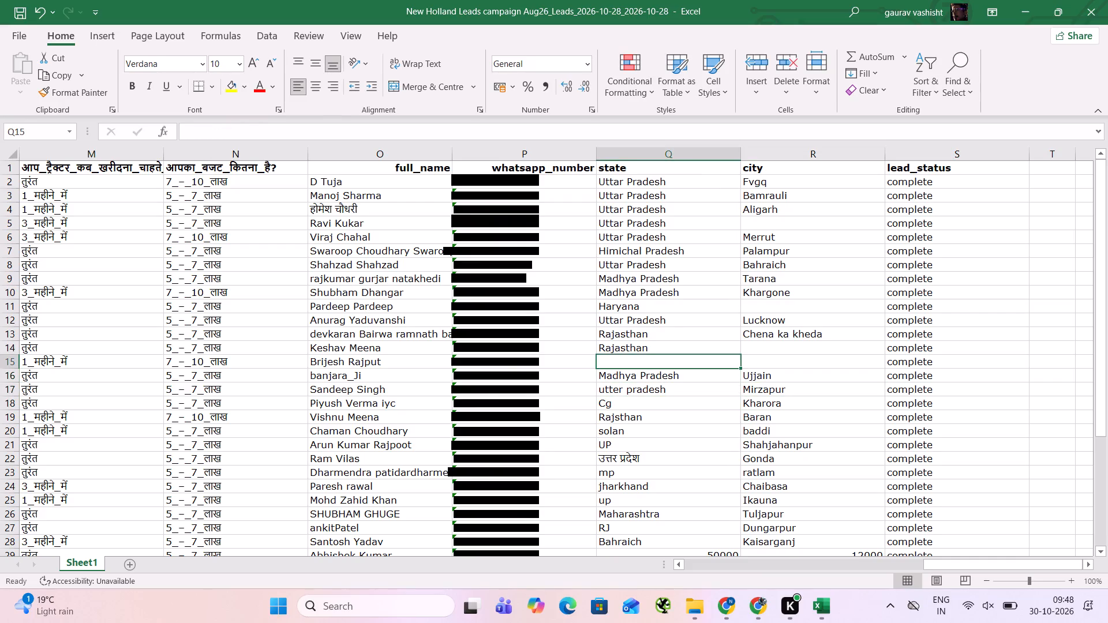
key(Up)
key(Up)
key(Up)
key(ctrl+c)
key(Down)
key(Down)
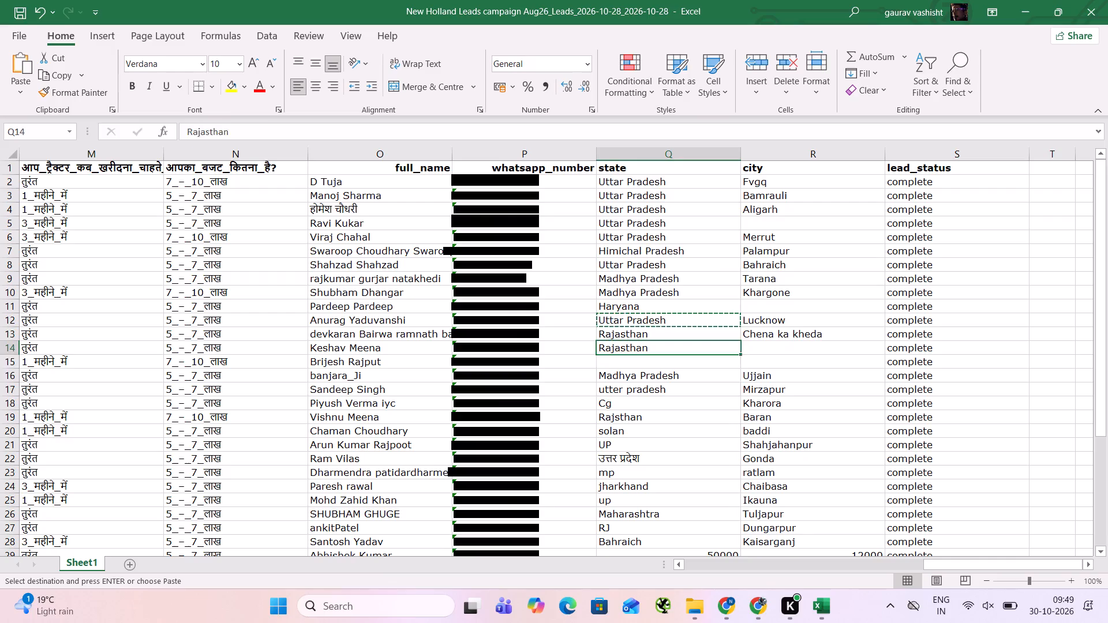
key(Down)
key(Down)
key(Down)
key(ctrl+v)
key(Down)
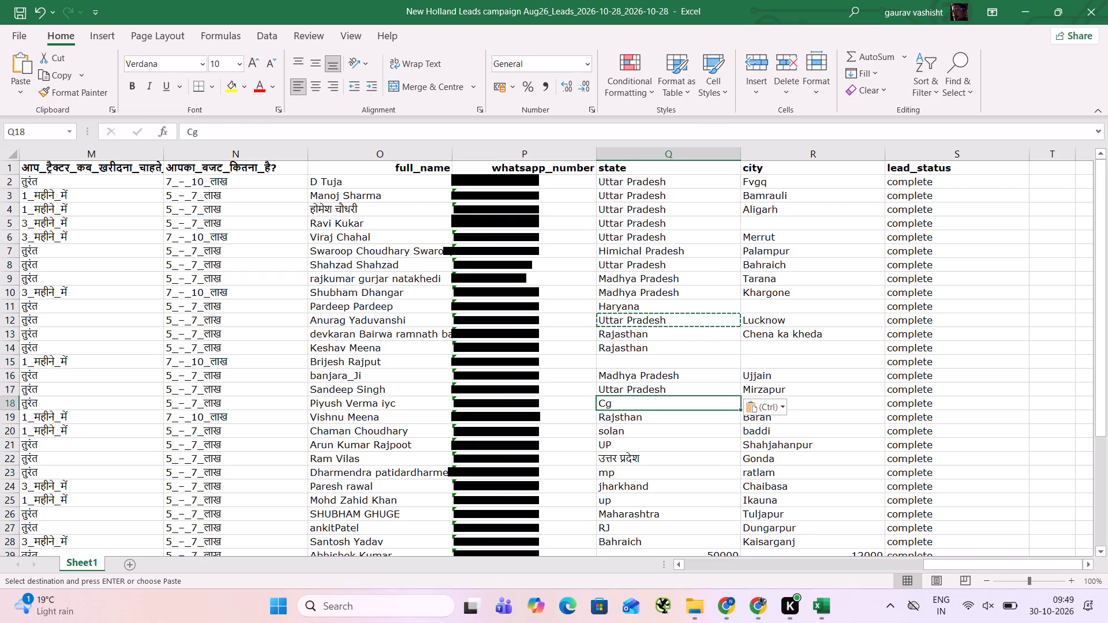
Set the state in row 18 to Chattisgarh and in row 19 to Rajasthan.
text(Chattisgarh)
key(Right)
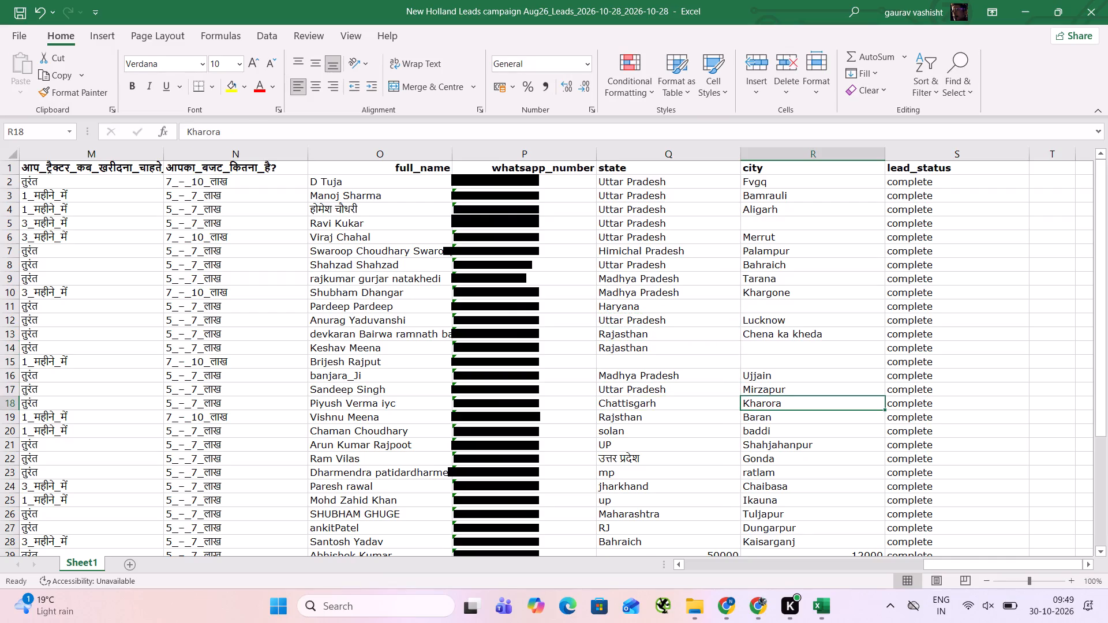
key(Down)
key(Left)
text(Rajasthan)
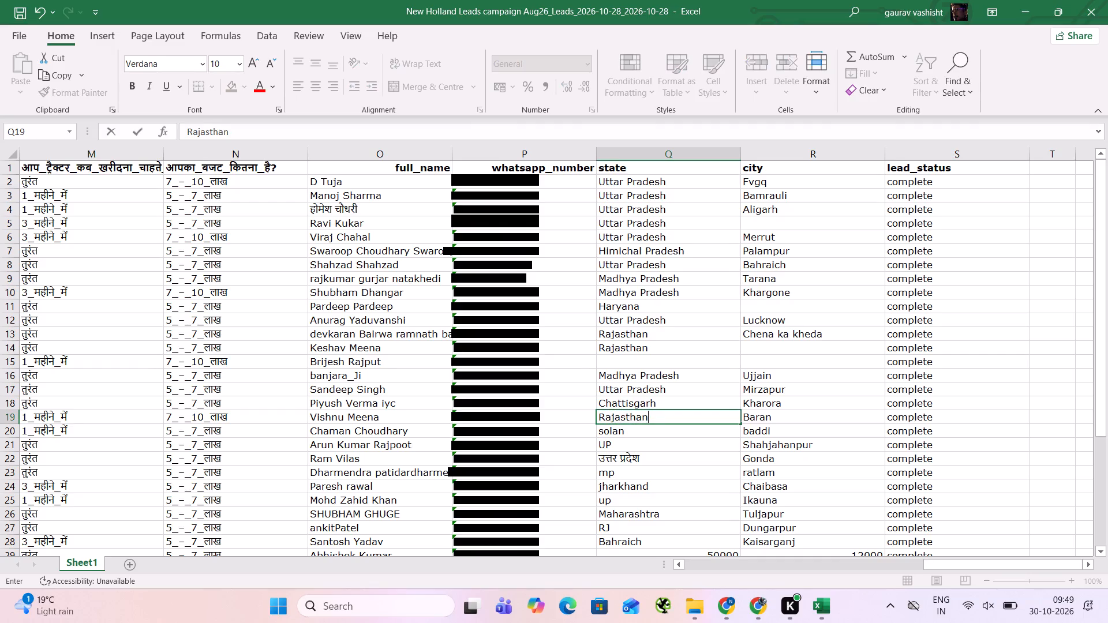
key(Down)
Copy Uttar Pradesh from row 17 into the state cells of rows 21 and 22.
key(Up)
key(Up)
key(Up)
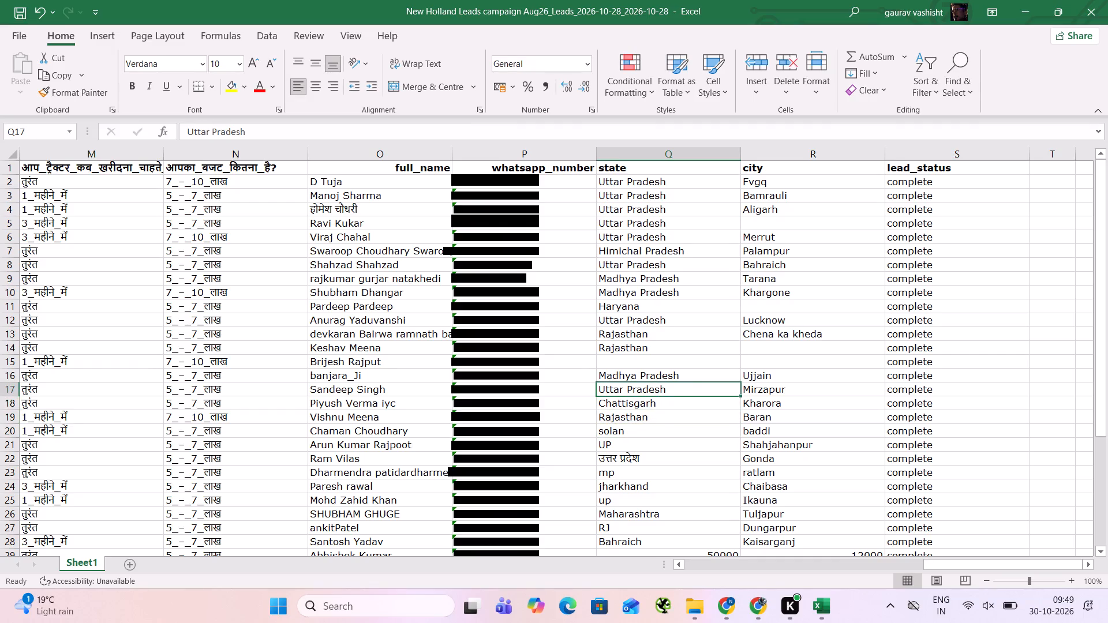
key(ctrl+c)
key(Down)
key(Down)
key(Down)
key(Down)
key(ctrl+v)
key(Down)
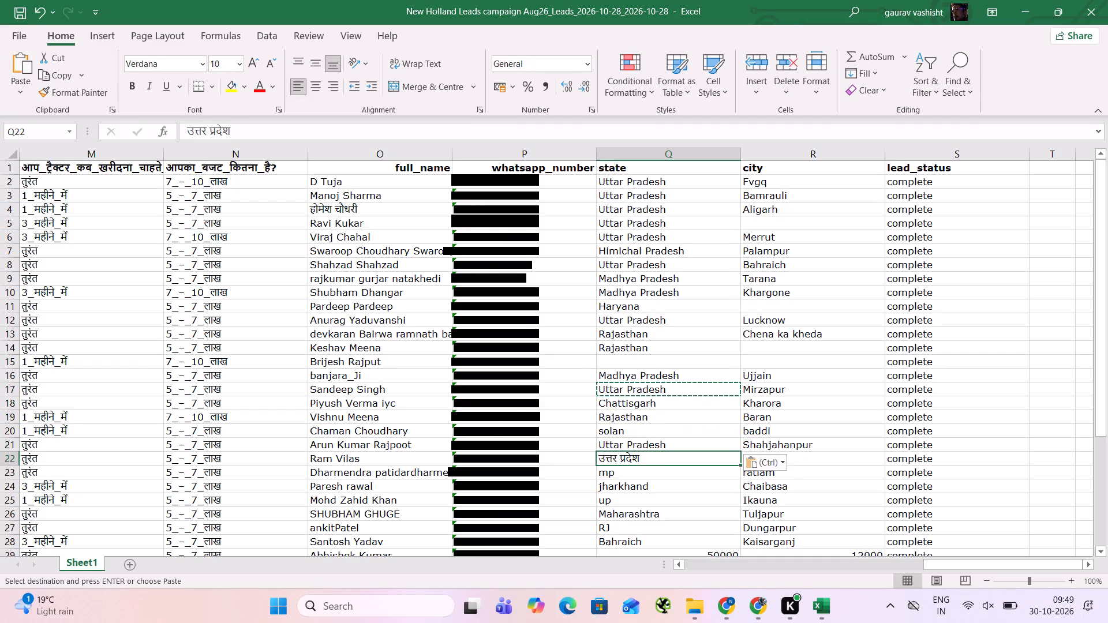
key(ctrl+v)
Set row 20's state to Himichal Pradesh and clear its city.
key(Up)
key(Up)
text(Himichal)
key(space)
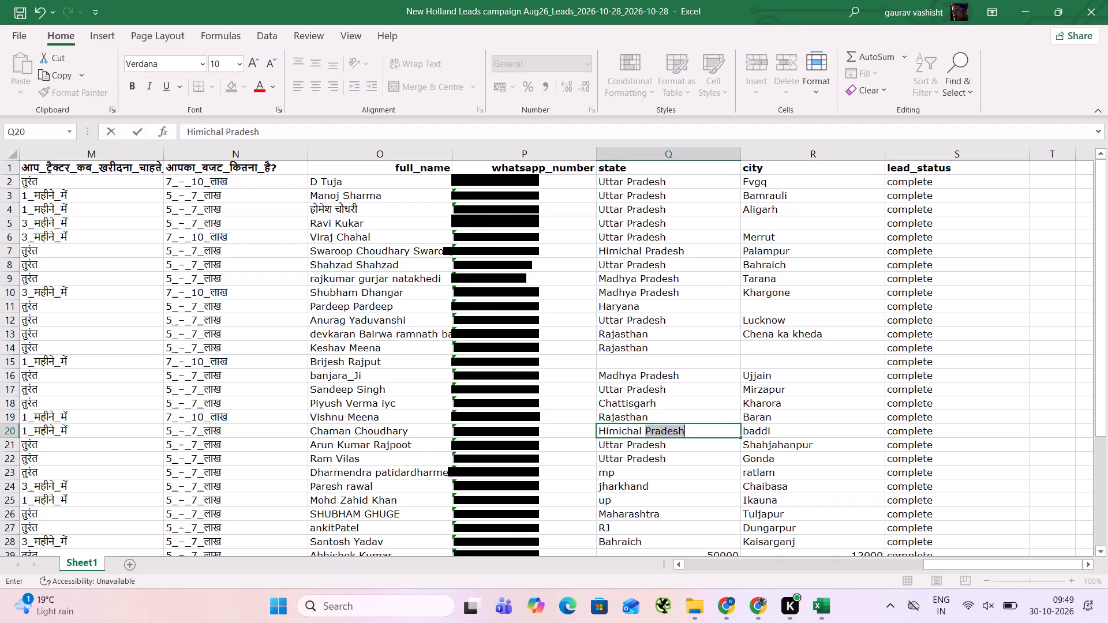
key(Return)
key(Right)
key(Up)
key(BackSpace)
key(Down)
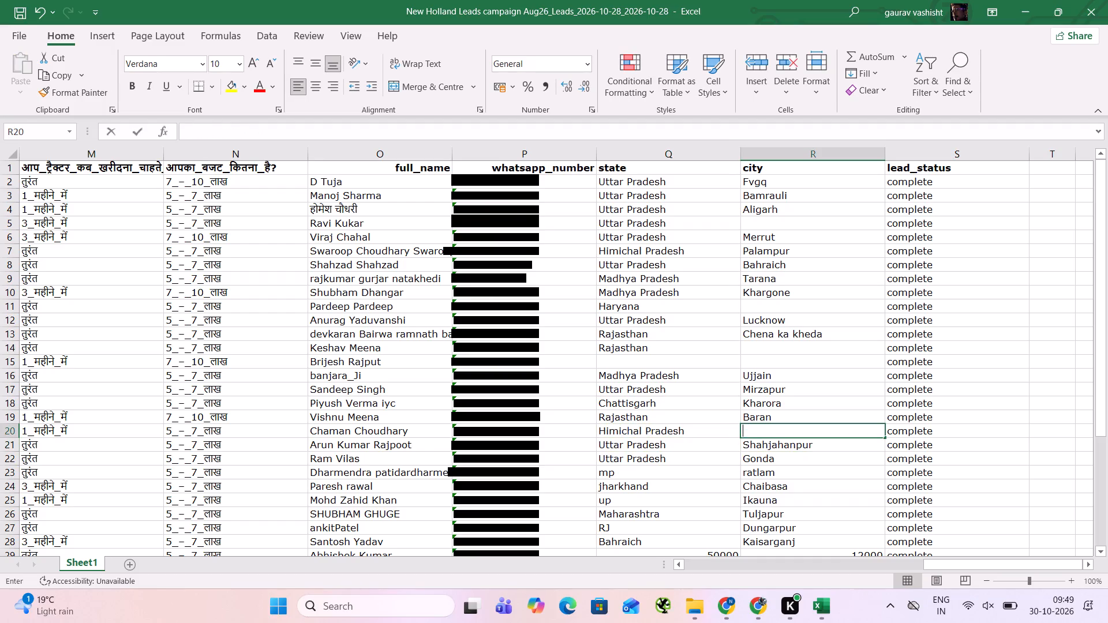
Set row 23's city to Ratlam and its state to Madhya Pradesh, copied from row 16.
key(Down)
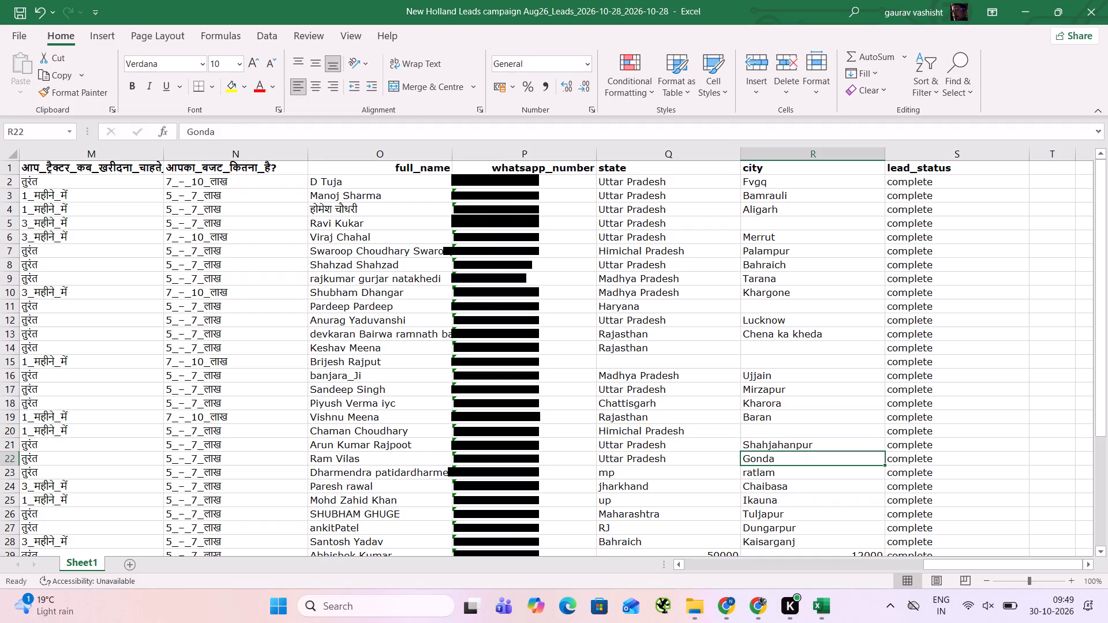
key(Down)
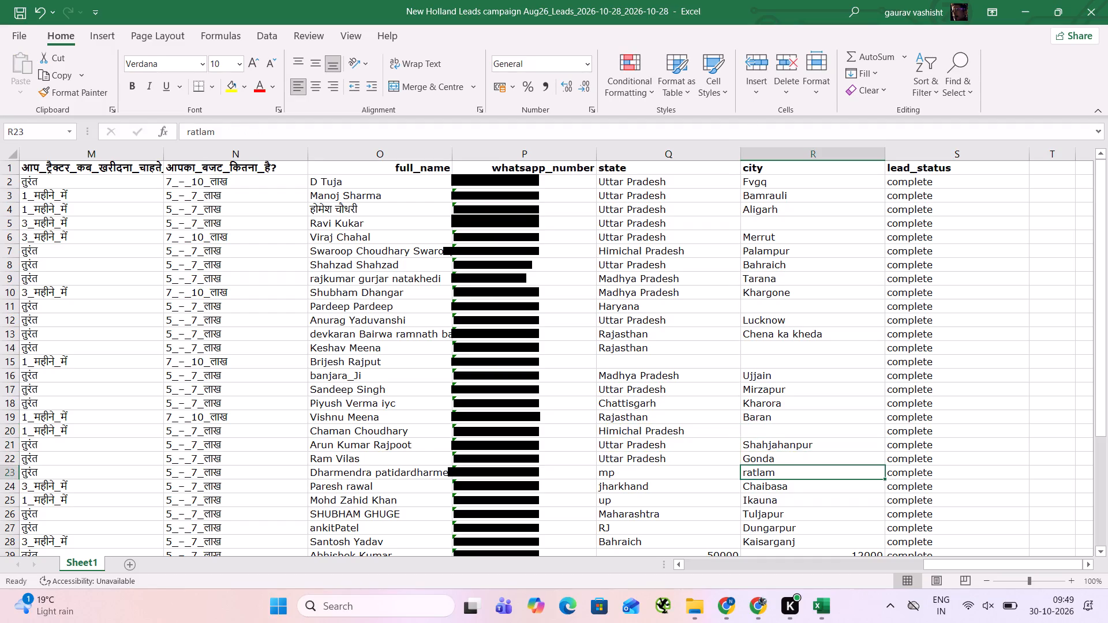
text(Ratlam)
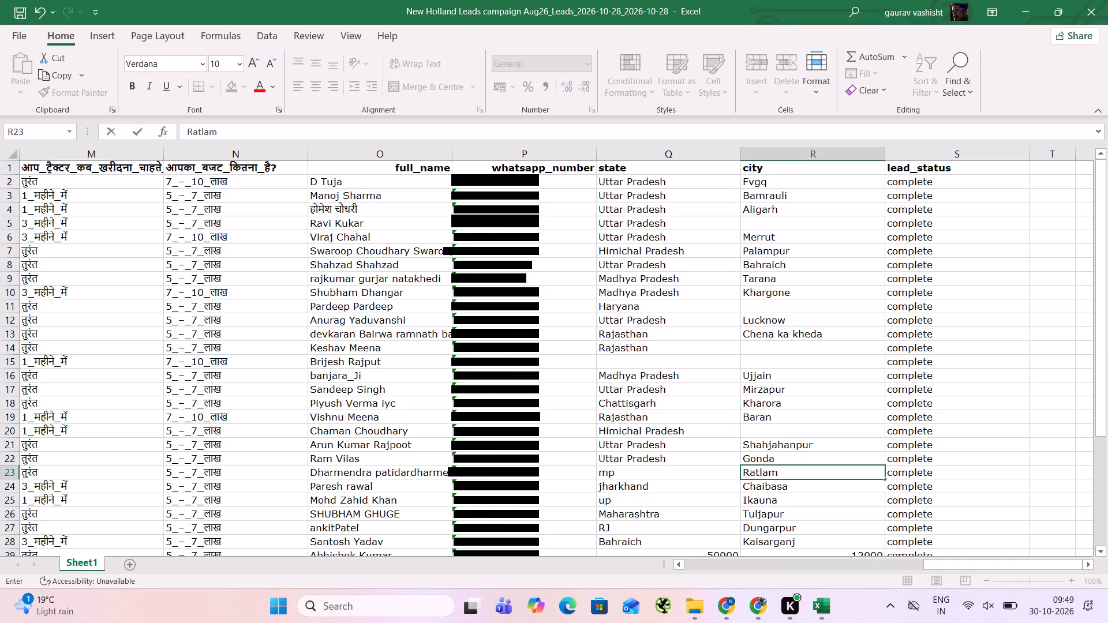
key(Left)
key(Up)
key(Up)
key(Up)
key(Up)
key(Up)
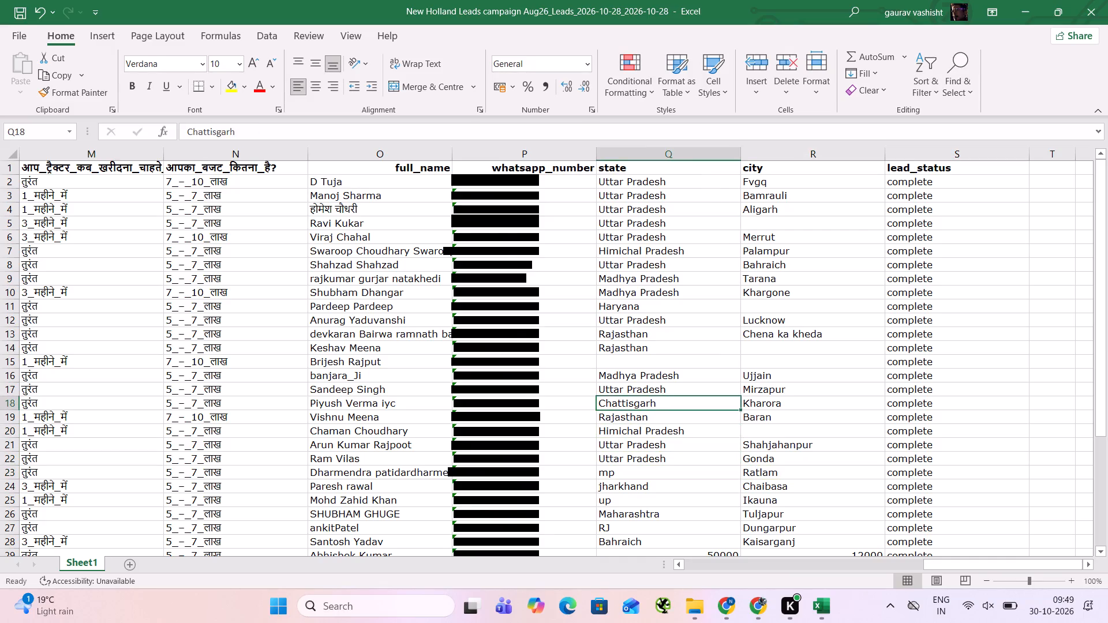
key(Up)
key(Up)
key(ctrl+c)
key(Down)
key(Down)
key(Down)
key(Down)
key(Down)
key(Down)
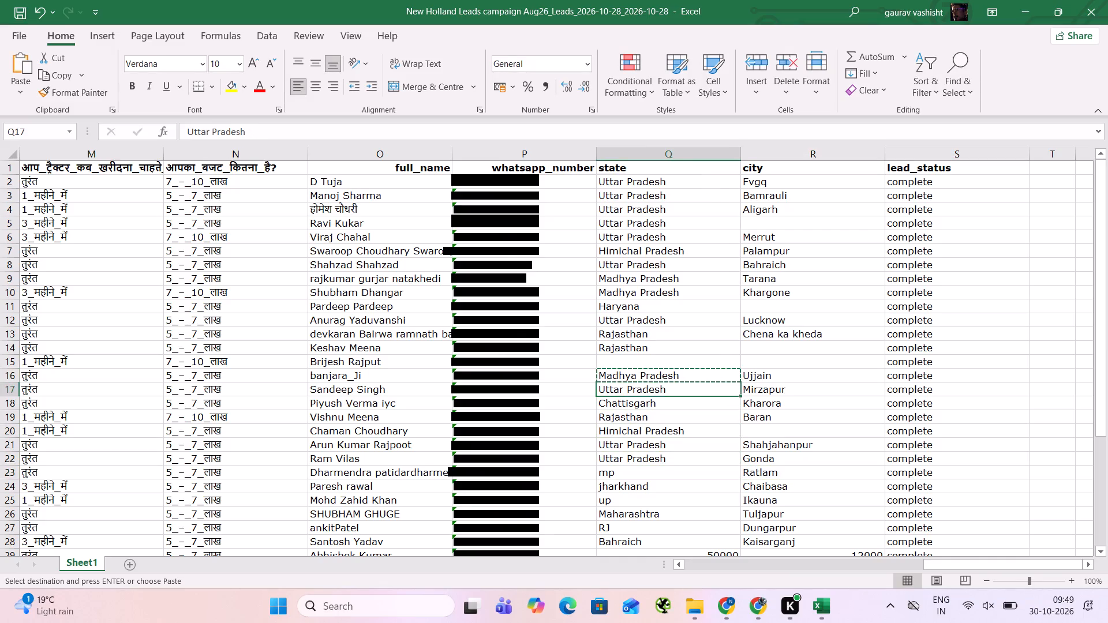
key(Down)
key(ctrl+v)
Set the state to Uttar Pradesh in row 25, Jharkhand in row 24 and Rajasthan in row 27.
key(Down)
key(Down)
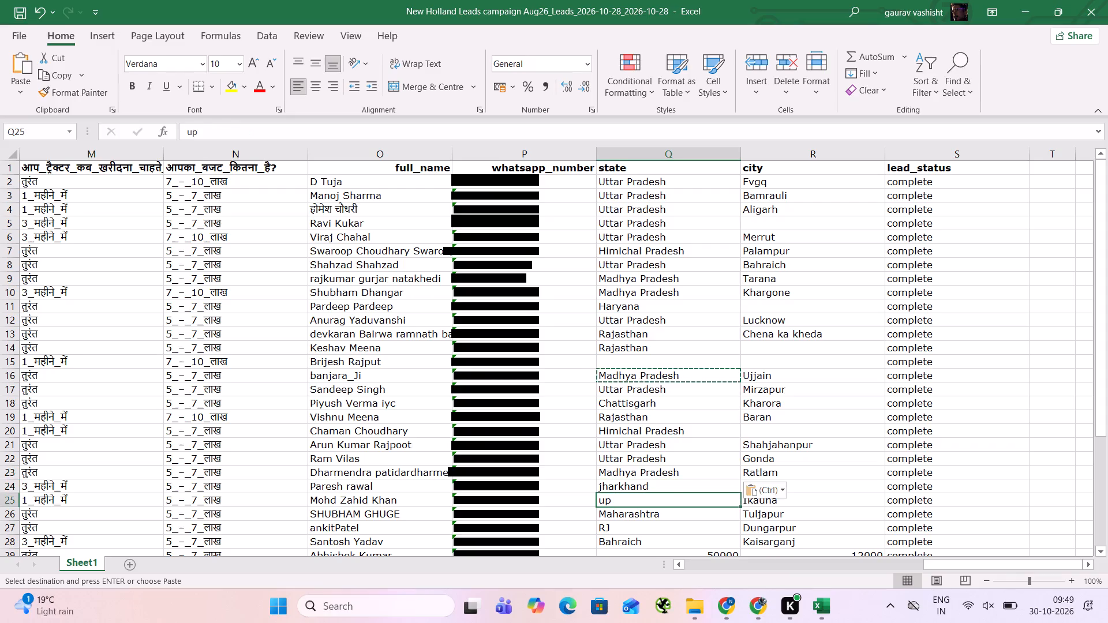
text(Ut)
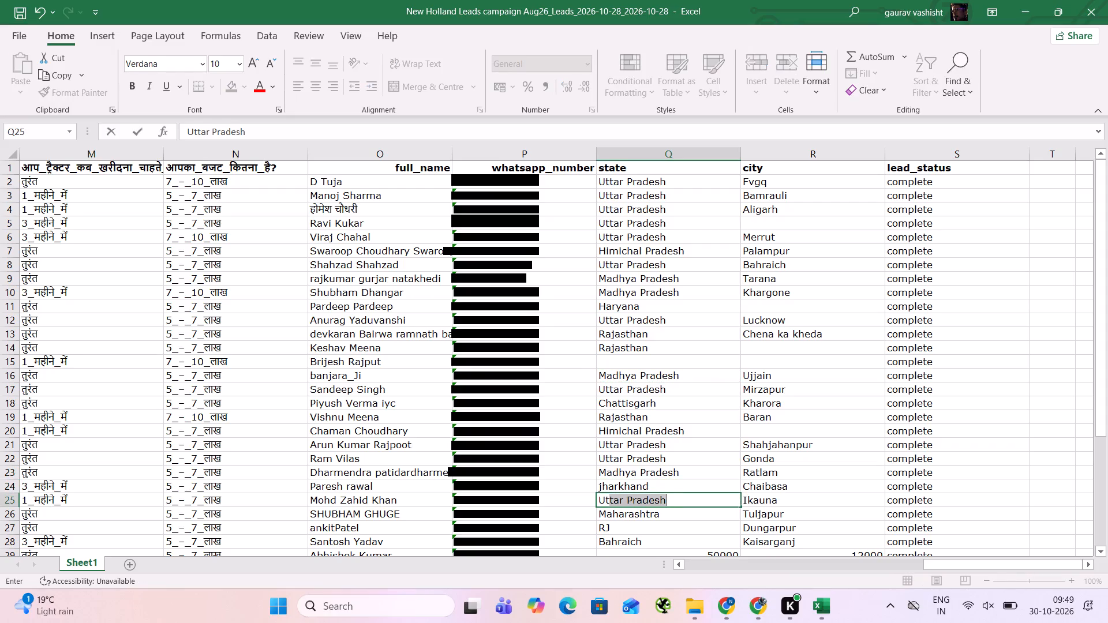
key(Return)
key(Up)
key(Up)
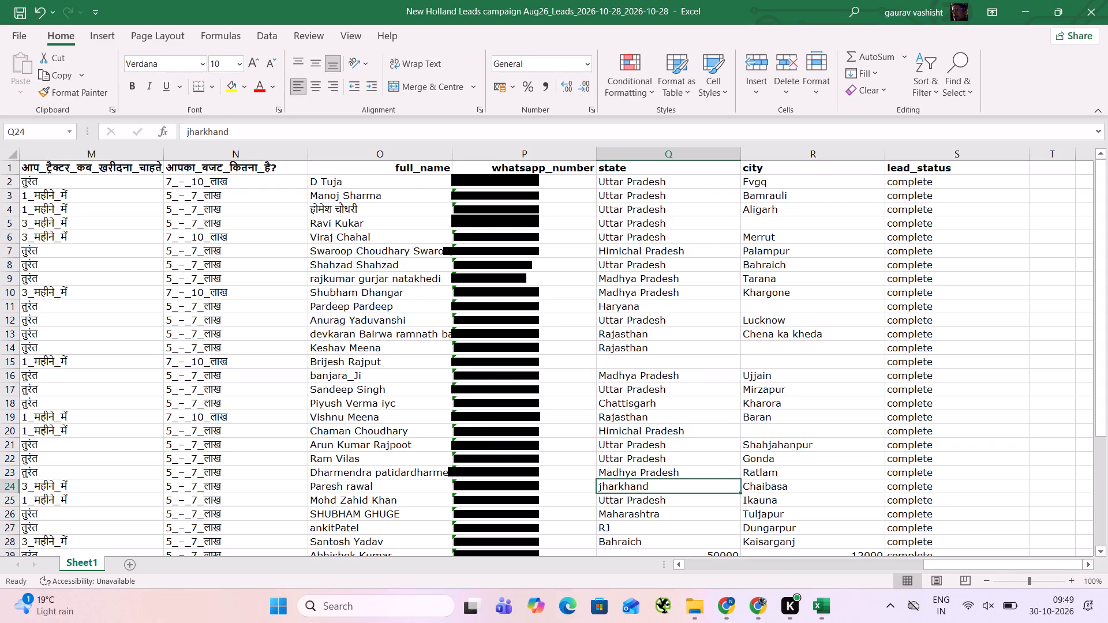
text(Jharkhand)
key(Down)
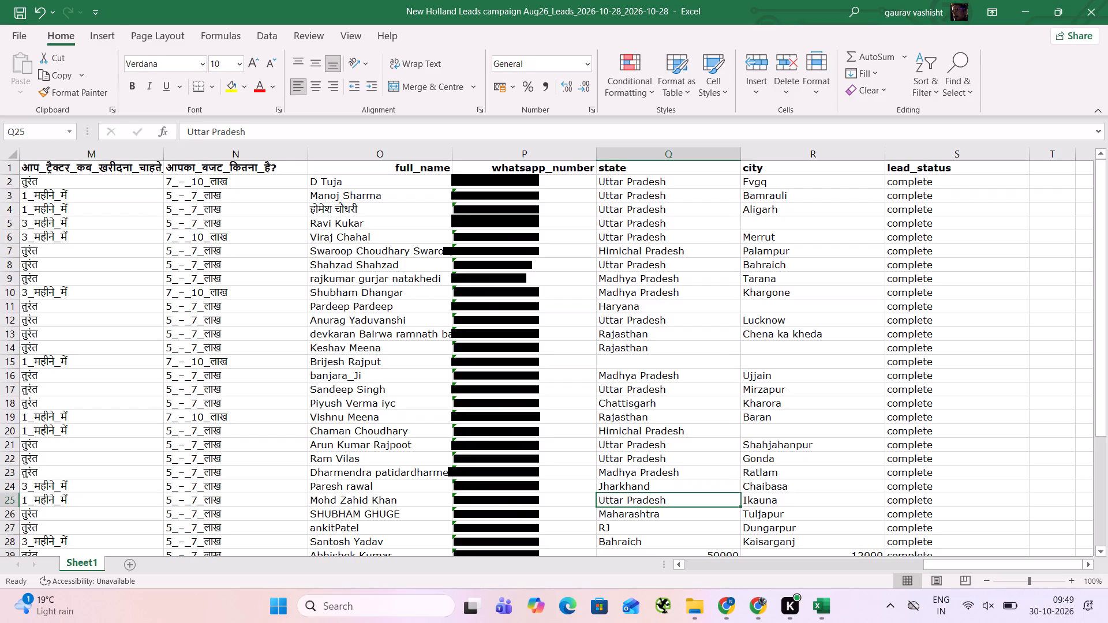
key(Down)
key(Down)
text(Rajasthan)
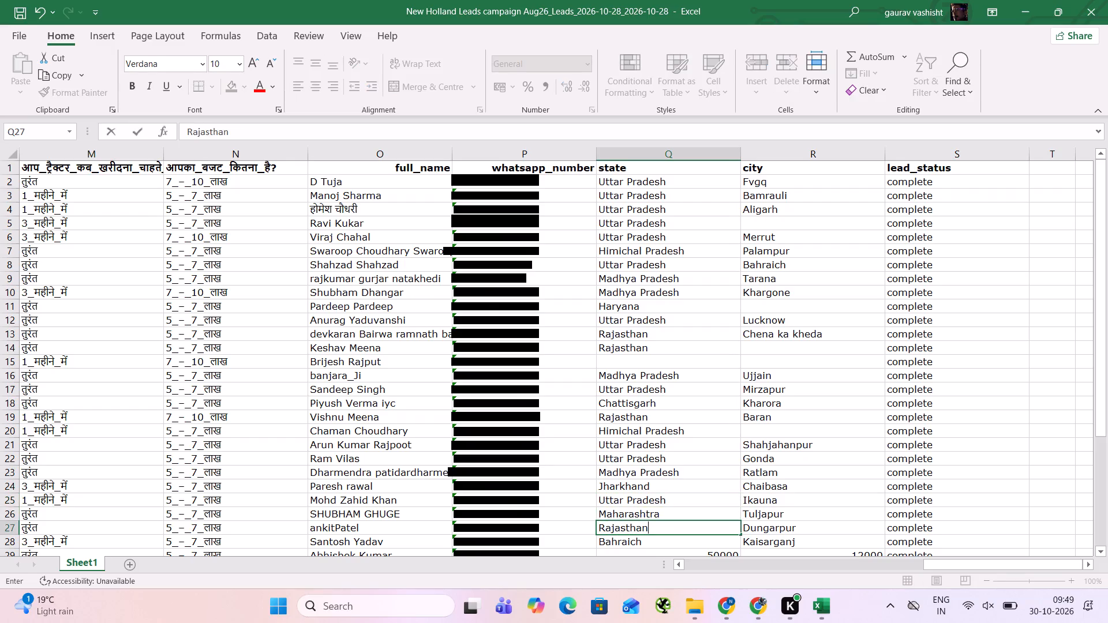
Copy Uttar Pradesh from row 25 into the state cells of rows 28 and 29.
key(Right)
key(Down)
key(Left)
key(Up)
key(Up)
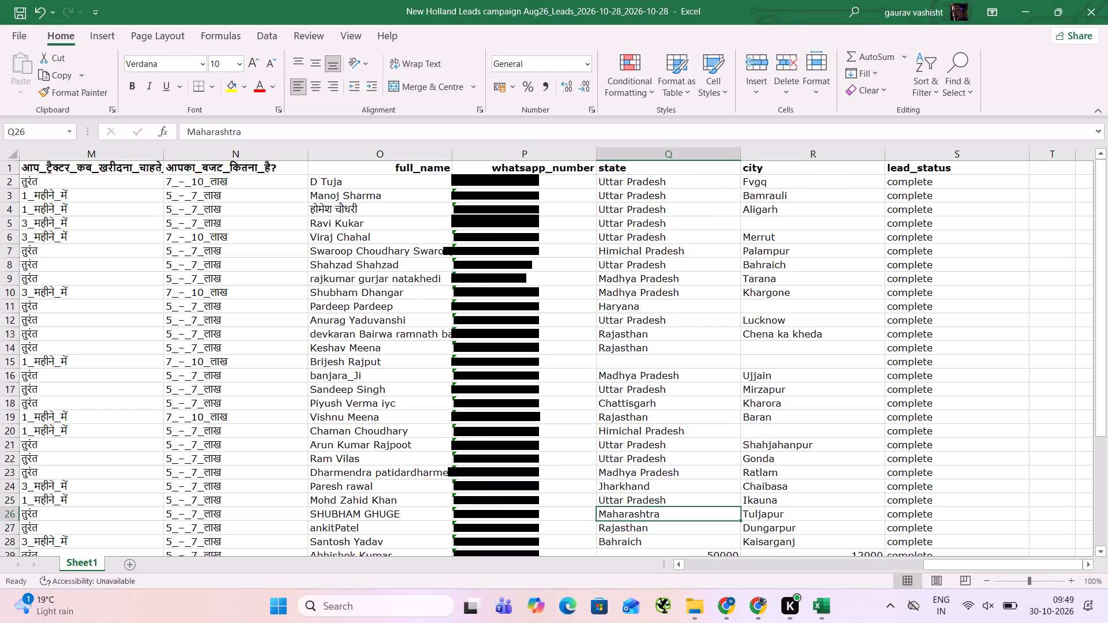
key(Up)
key(ctrl+c)
key(Down)
key(Down)
key(Down)
key(ctrl+v)
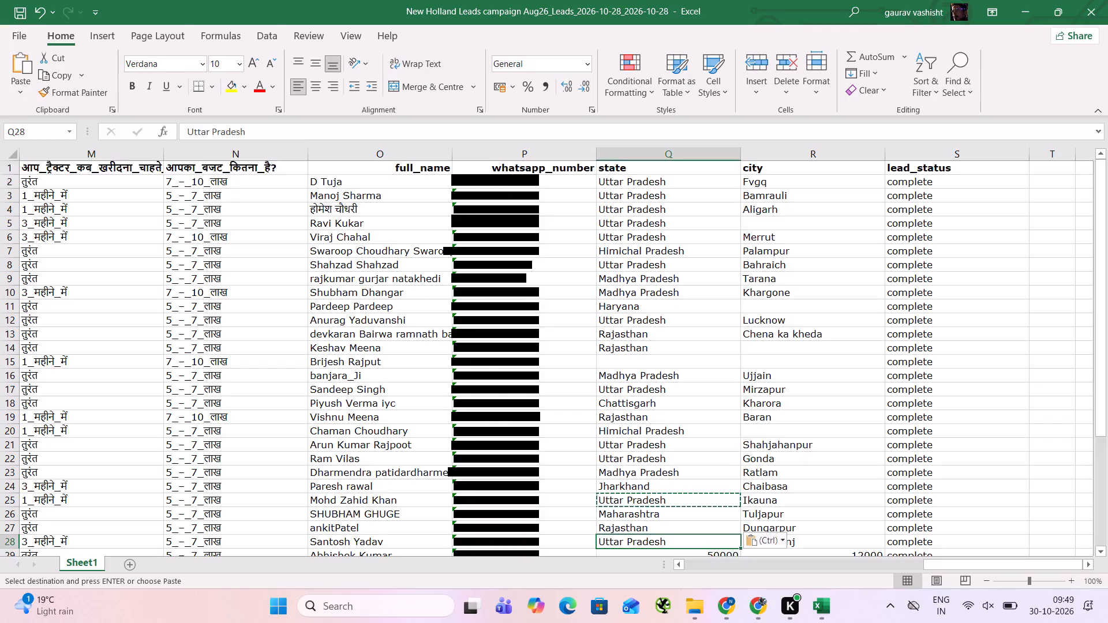
key(Down)
key(ctrl+v)
Clear the city cells in rows 29 and 30.
key(Right)
key(BackSpace)
key(Down)
key(BackSpace)
Fill Uttar Pradesh down from row 29 into the state cells of rows 30 and 31.
key(Left)
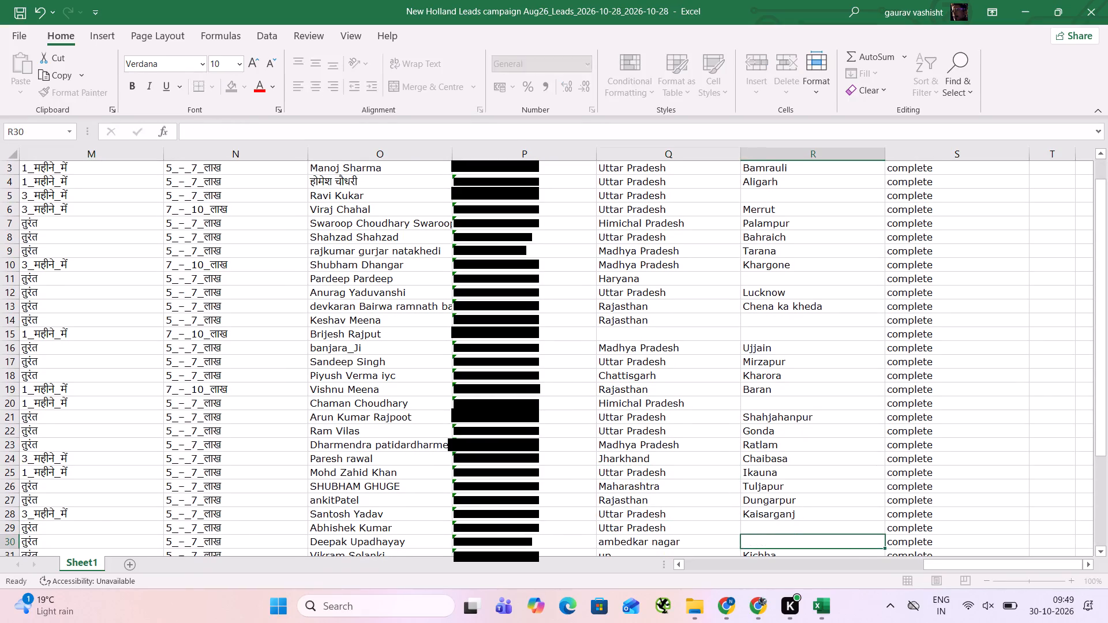
key(ctrl+d)
key(Down)
key(ctrl+d)
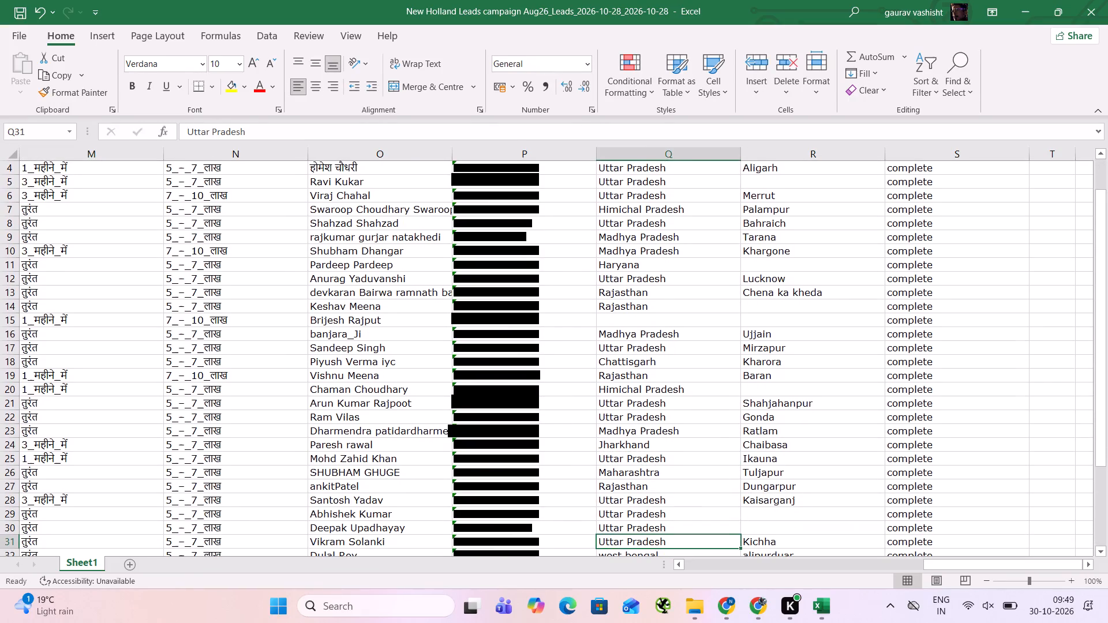
Review the remaining state and city entries below row 31 to the end of the lead list.
key(Down)
key(Down)
key(Down)
key(Down)
key(Down)
key(Down)
key(Down)
key(Down)
key(Down)
key(Down)
key(Down)
key(Down)
key(Down)
key(Down)
key(Down)
key(Down)
key(Down)
key(Down)
key(Down)
key(Down)
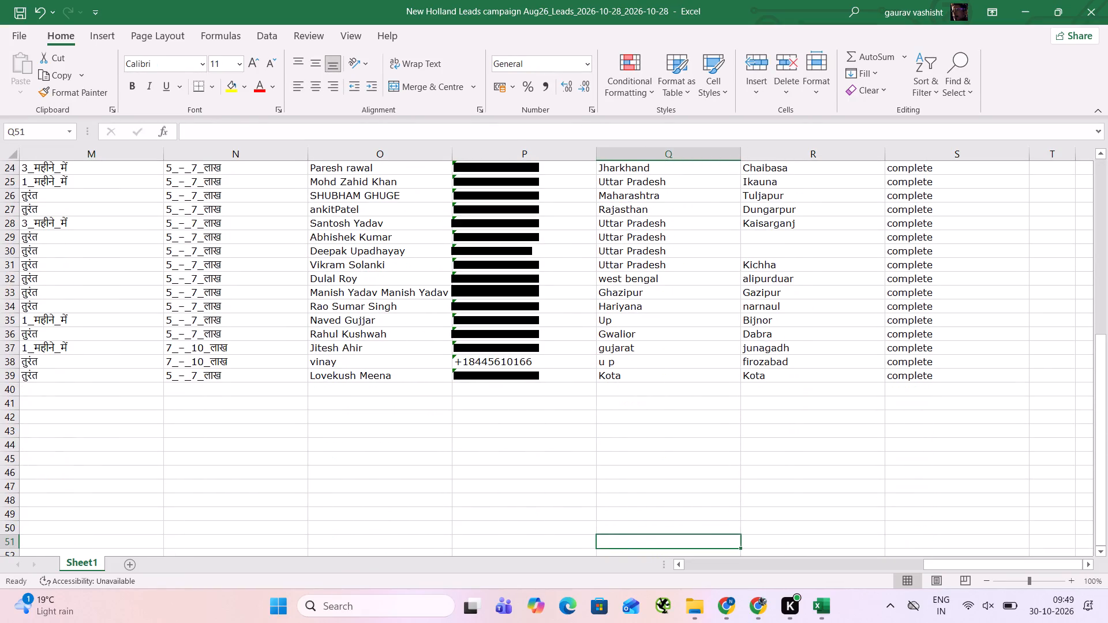
Copy Uttar Pradesh from row 29 into the state cells of rows 35 and 38.
key(Up)
key(Up)
key(Up)
key(Up)
key(Up)
key(Up)
key(Up)
key(Up)
key(Up)
key(Up)
key(Up)
key(Up)
key(Up)
key(Up)
key(Up)
key(Up)
key(Up)
key(Up)
key(Up)
key(Up)
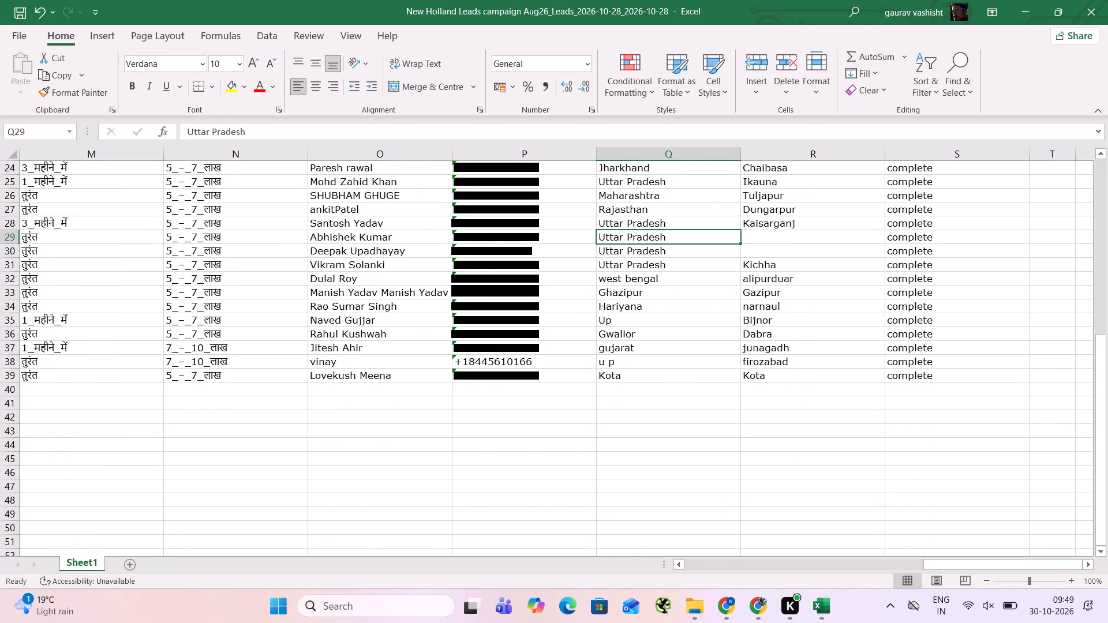
key(ctrl+c)
key(Down)
key(Down)
key(Down)
key(Down)
key(Down)
key(Down)
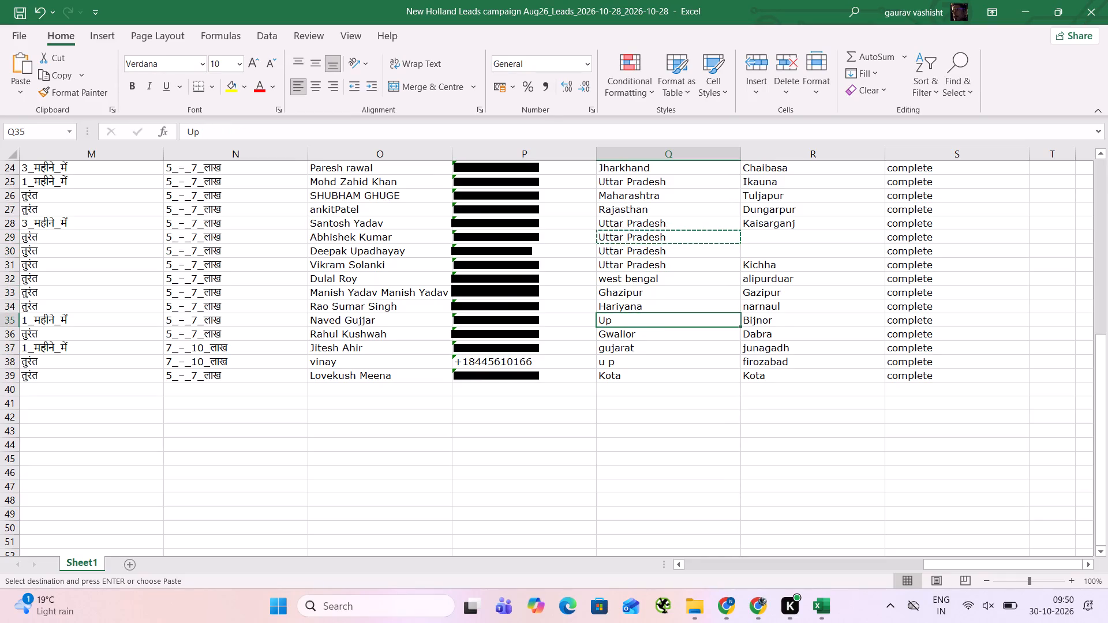
key(ctrl+v)
key(Down)
key(Down)
key(Down)
key(ctrl+v)
Set the state in row 39 to Rajasthan and in row 37 to Gujarat.
key(Down)
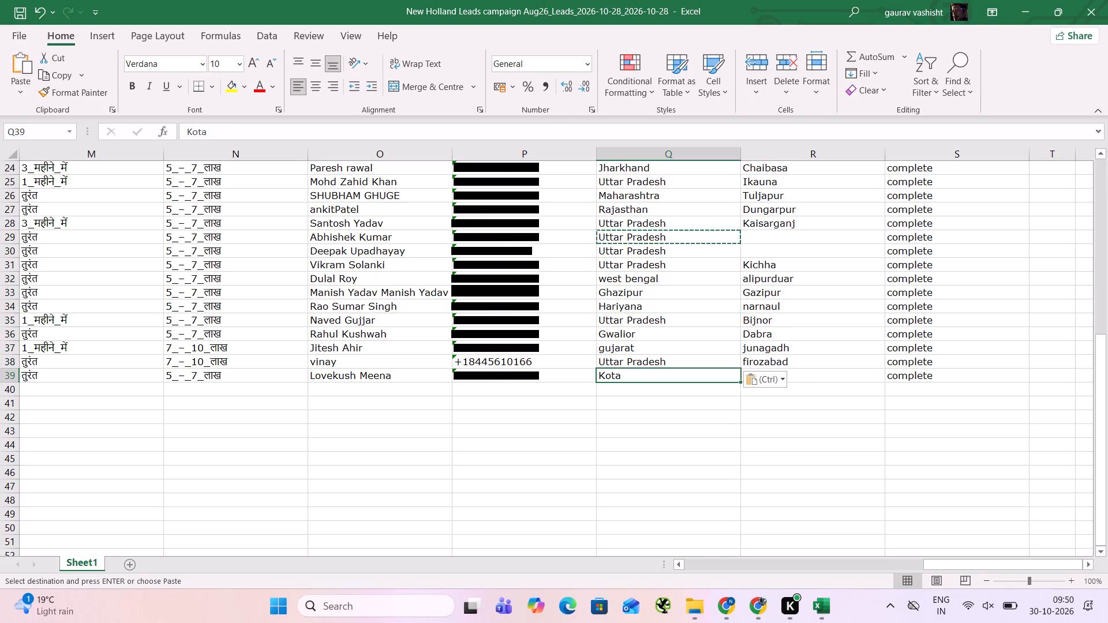
text(Rajasthan)
key(Up)
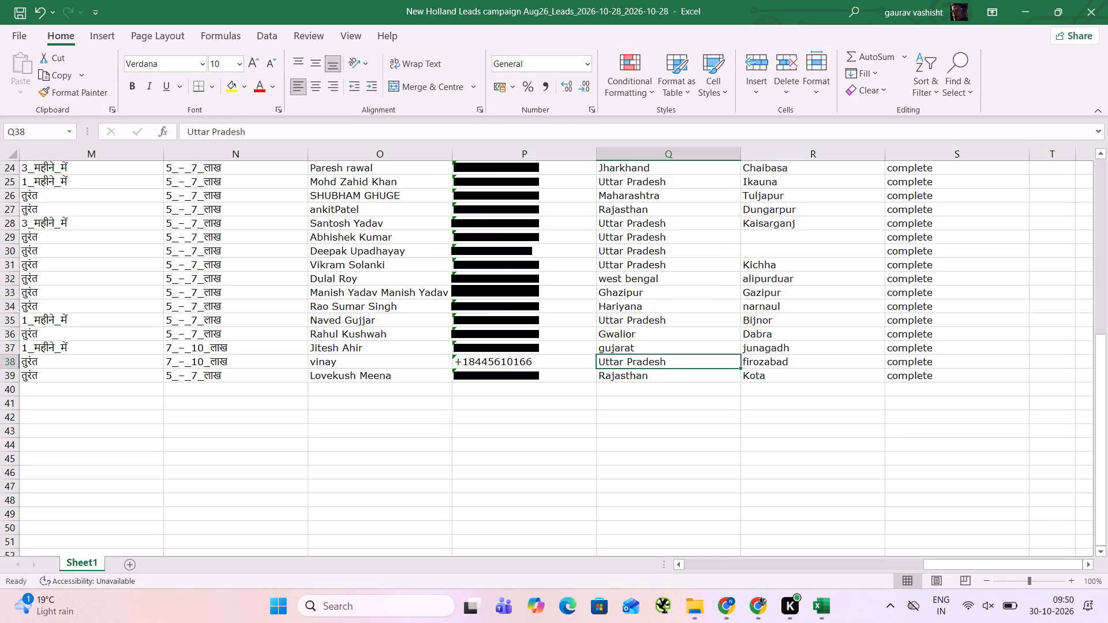
key(Up)
text(Gujarat)
key(Up)
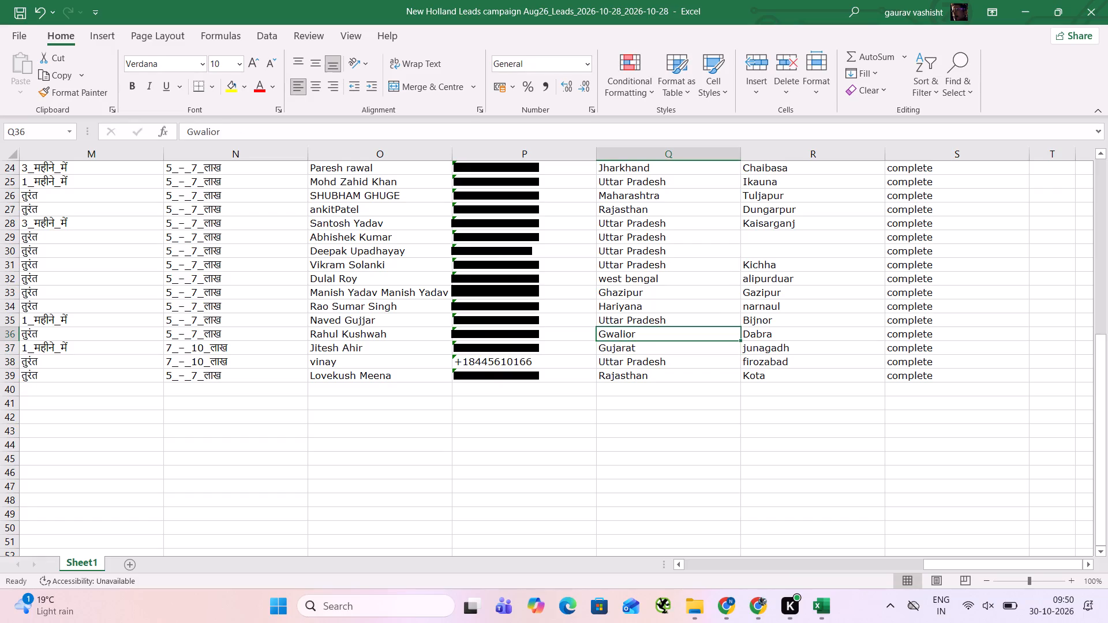
Set the state to Madhya Pradesh in row 36, Haryana in row 34 and West Bengal in row 32.
text(Madhya)
key(space)
key(Return)
key(Up)
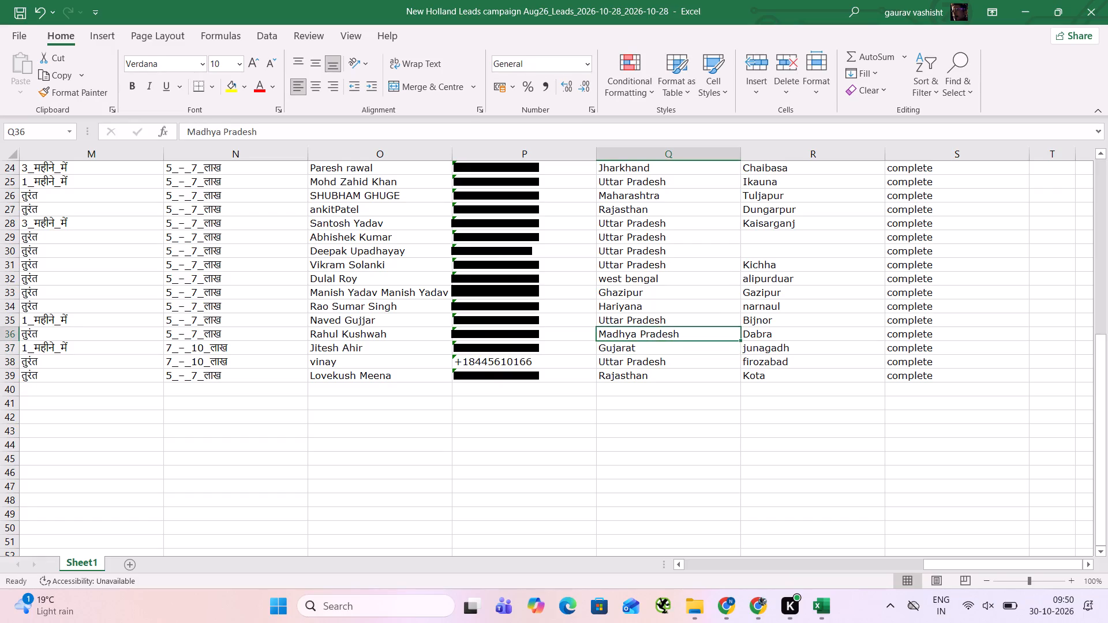
key(Up)
key(Up)
text(Haryana)
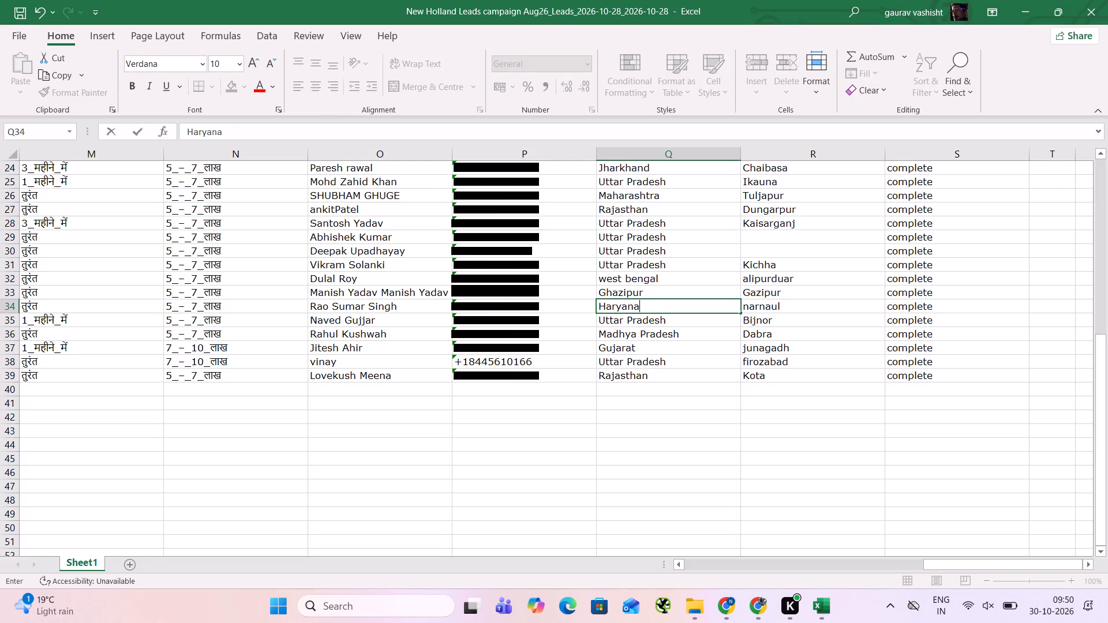
click(654, 280)
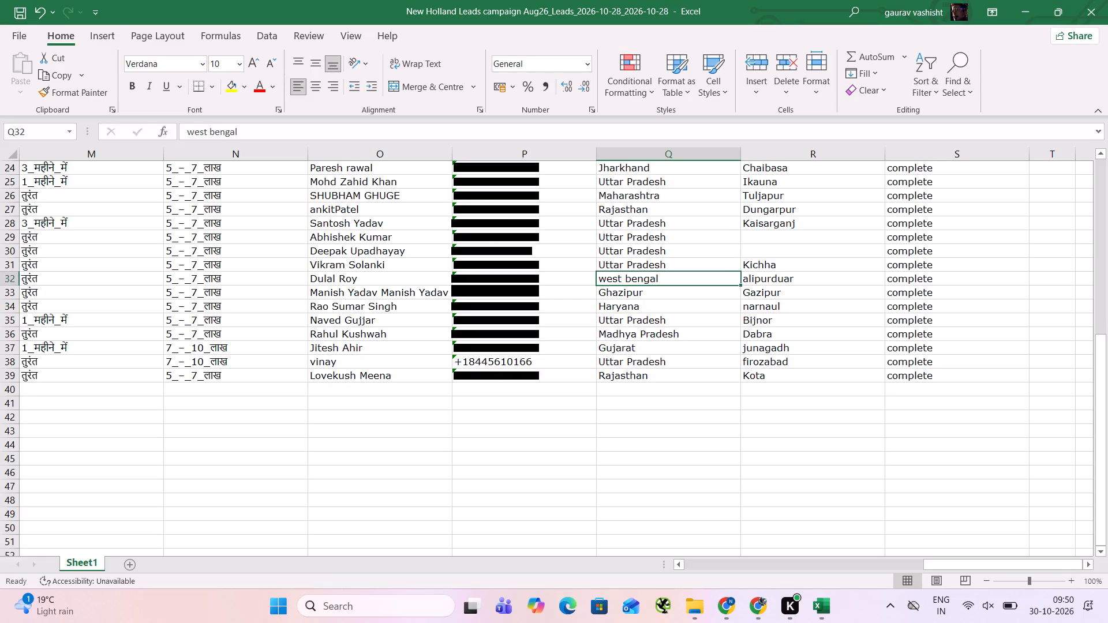
text(West Bengal)
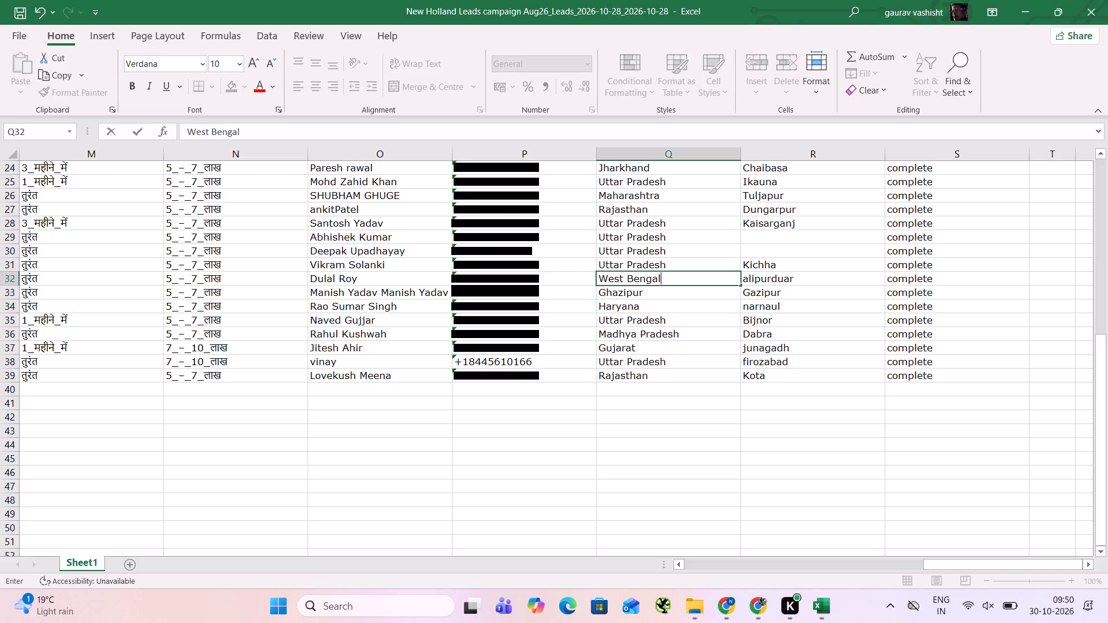
click(642, 427)
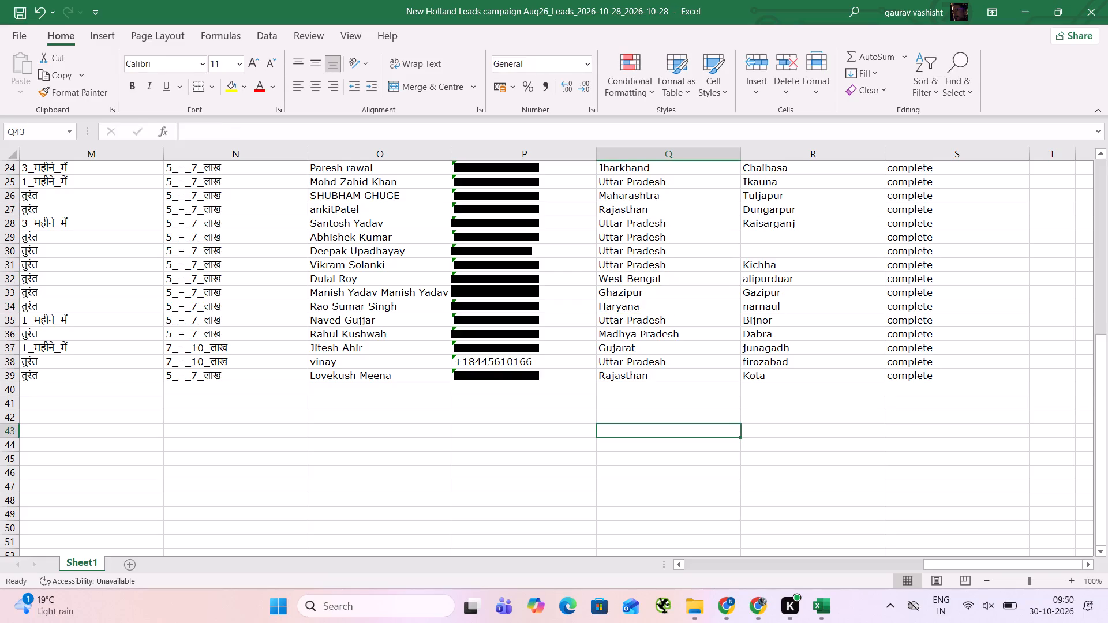
Copy the file name of today's New Holland Leads campaign Aug26 workbook from the refreshed Downloads folder in File Explorer, and close that window.
click(699, 615)
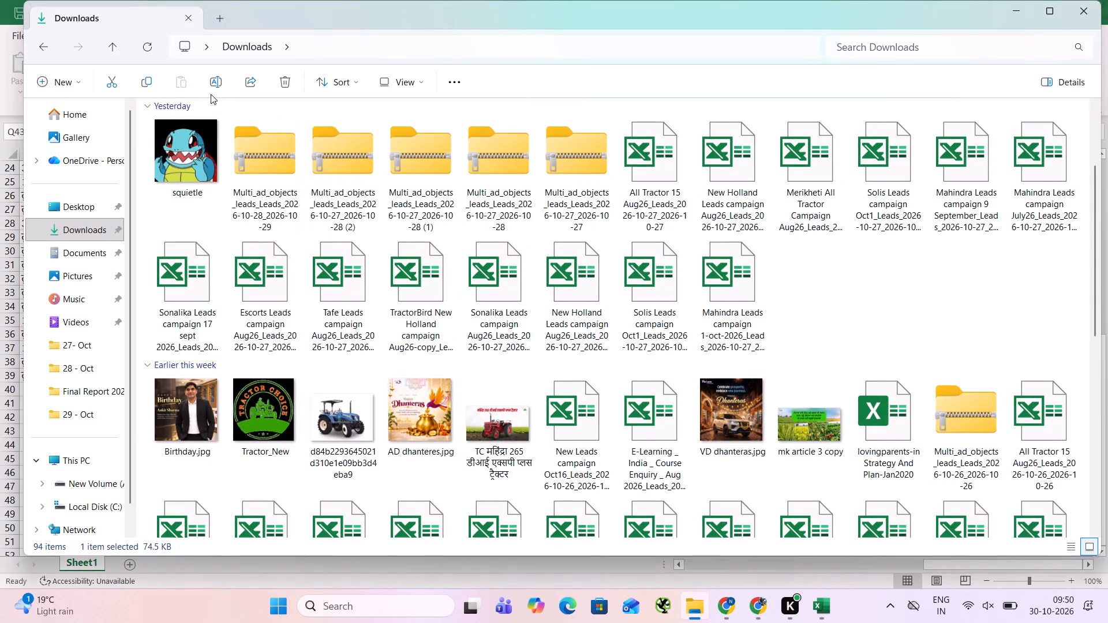
click(151, 53)
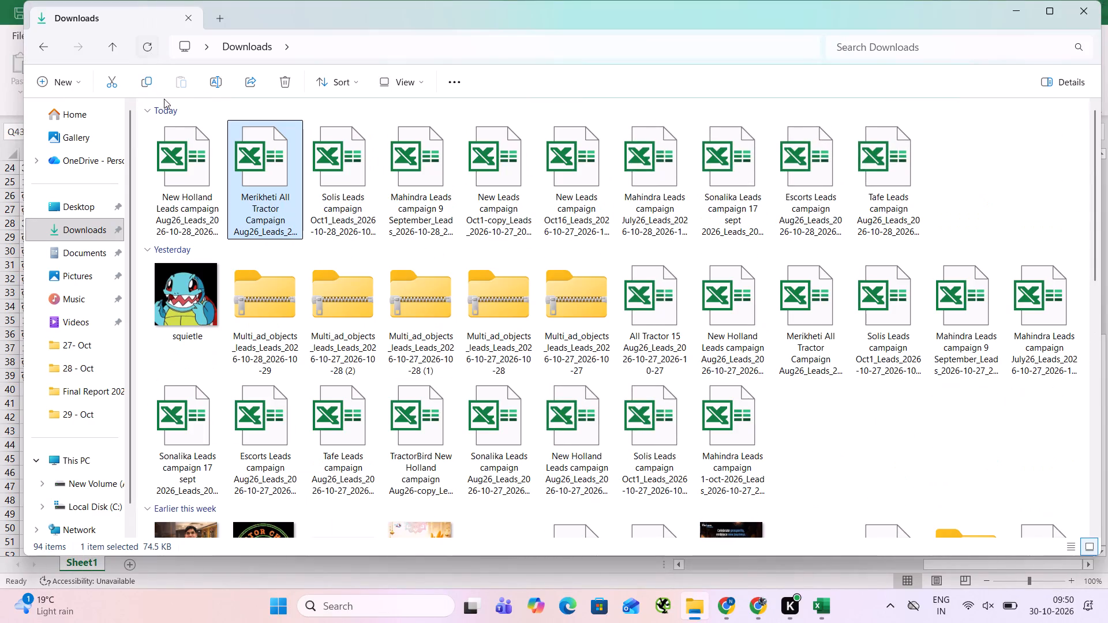
click(189, 211)
click(220, 83)
key(ctrl+c)
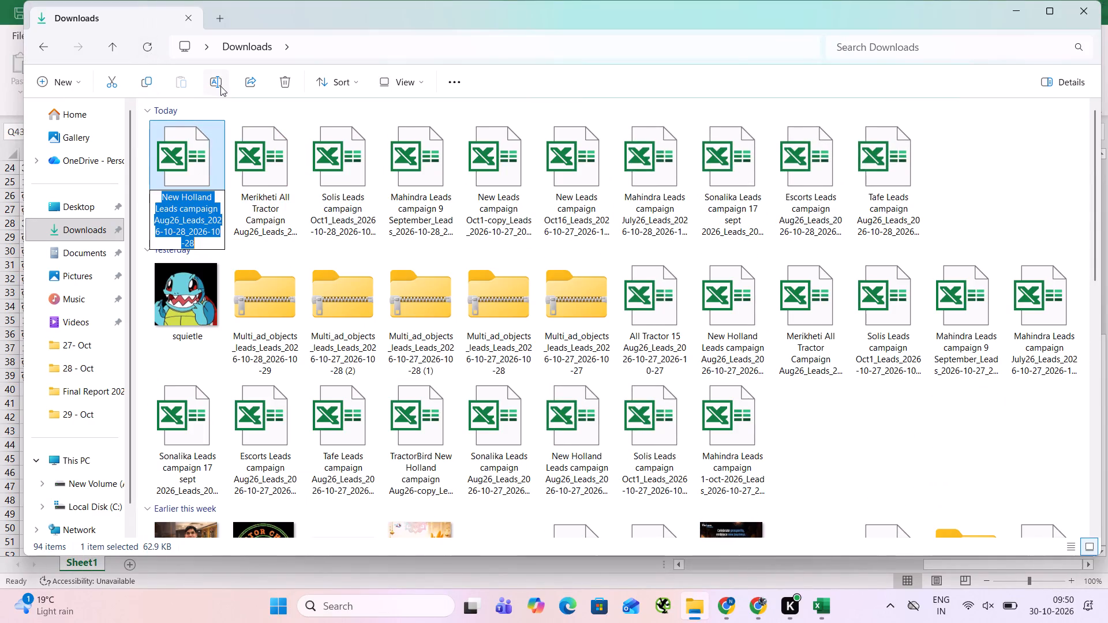
click(1091, 14)
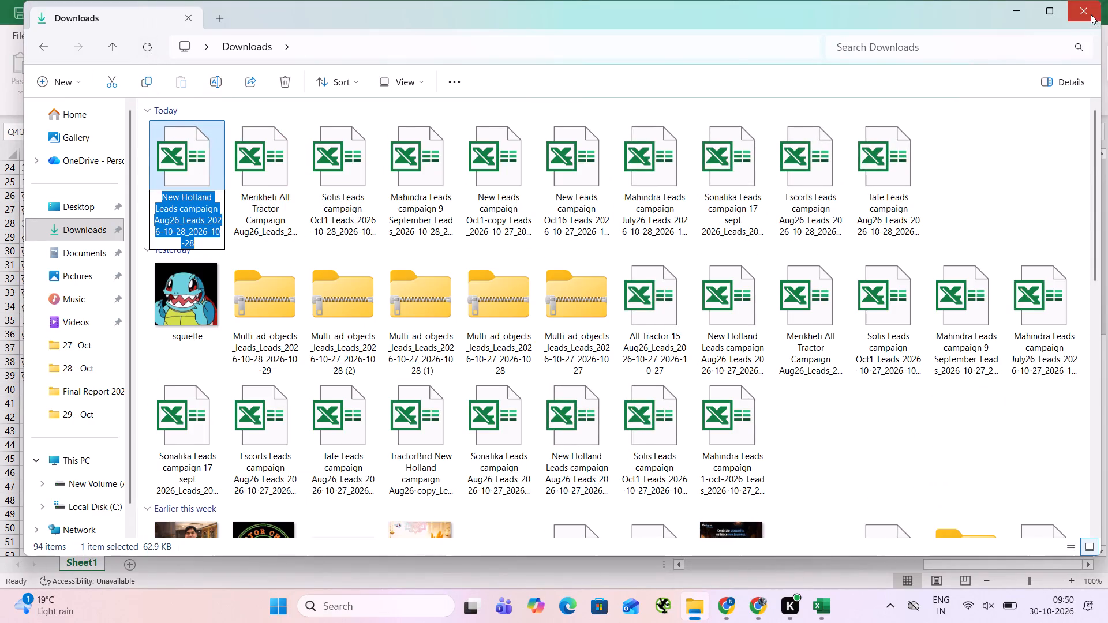
Save the New Holland workbook as an Excel Workbook in the 29 - Oct folder, using the copied name New Holland Leads campaign Aug26_Leads_2026-10-28_2026-10-28.
click(11, 33)
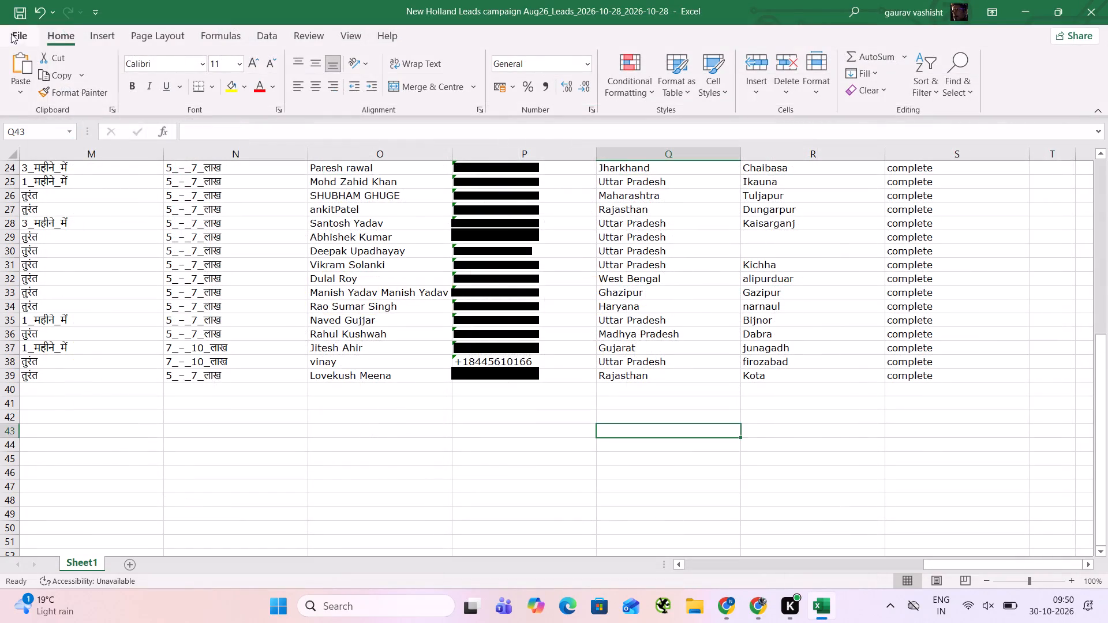
click(18, 32)
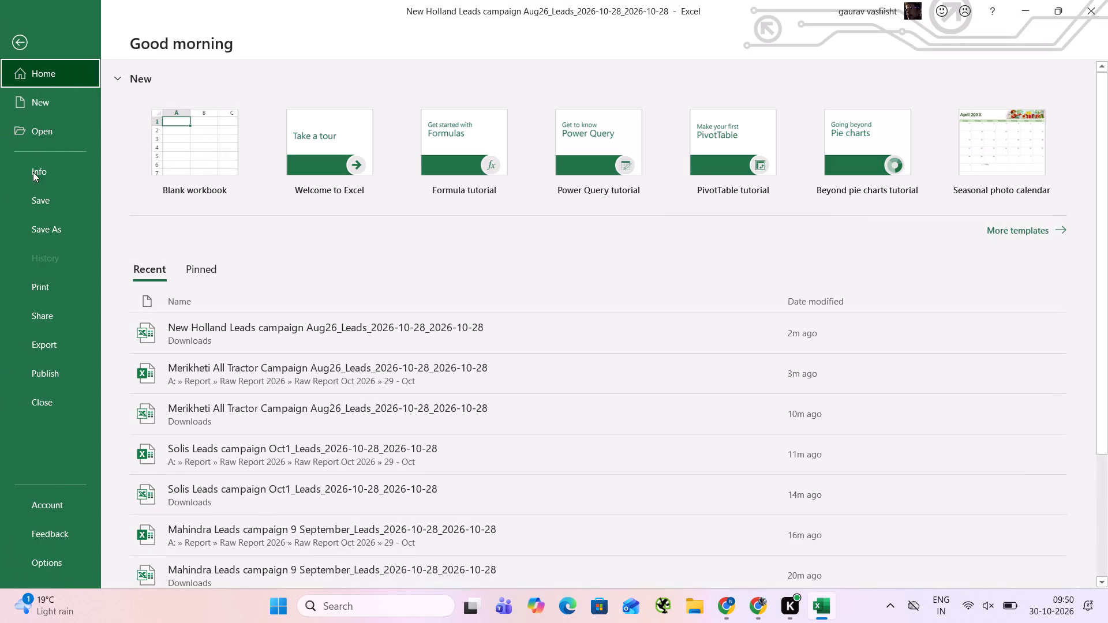
click(39, 227)
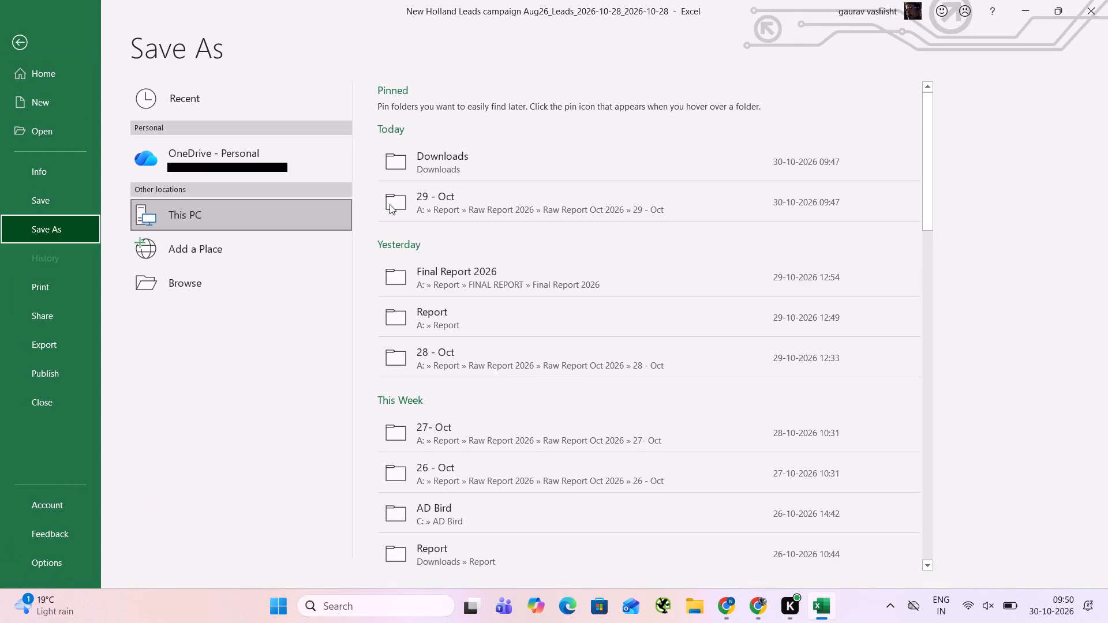
click(427, 193)
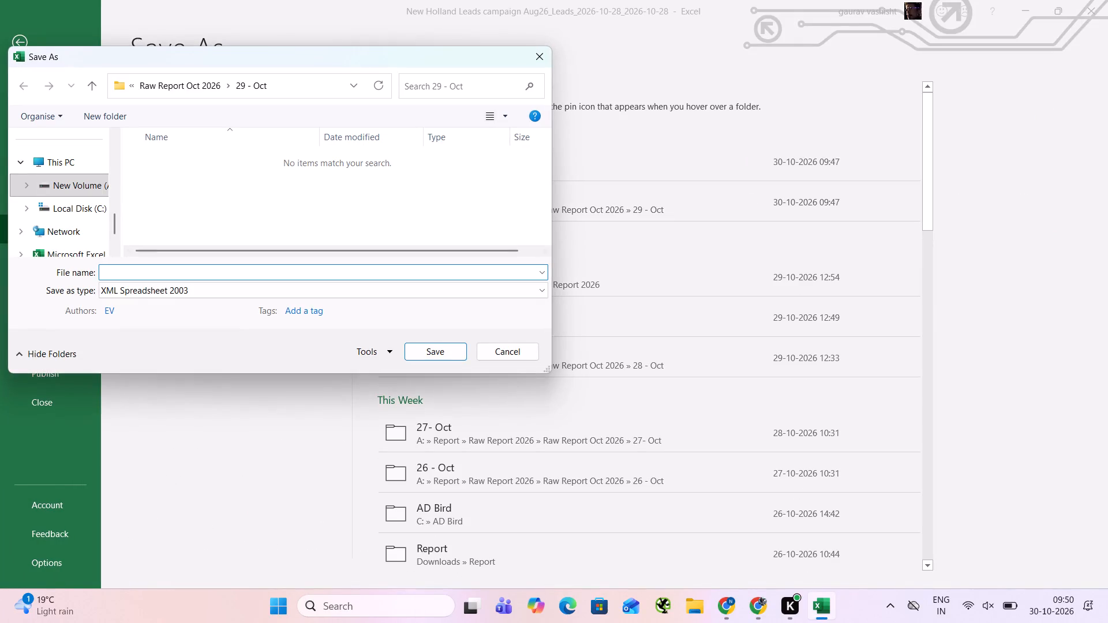
key(ctrl+v)
click(204, 294)
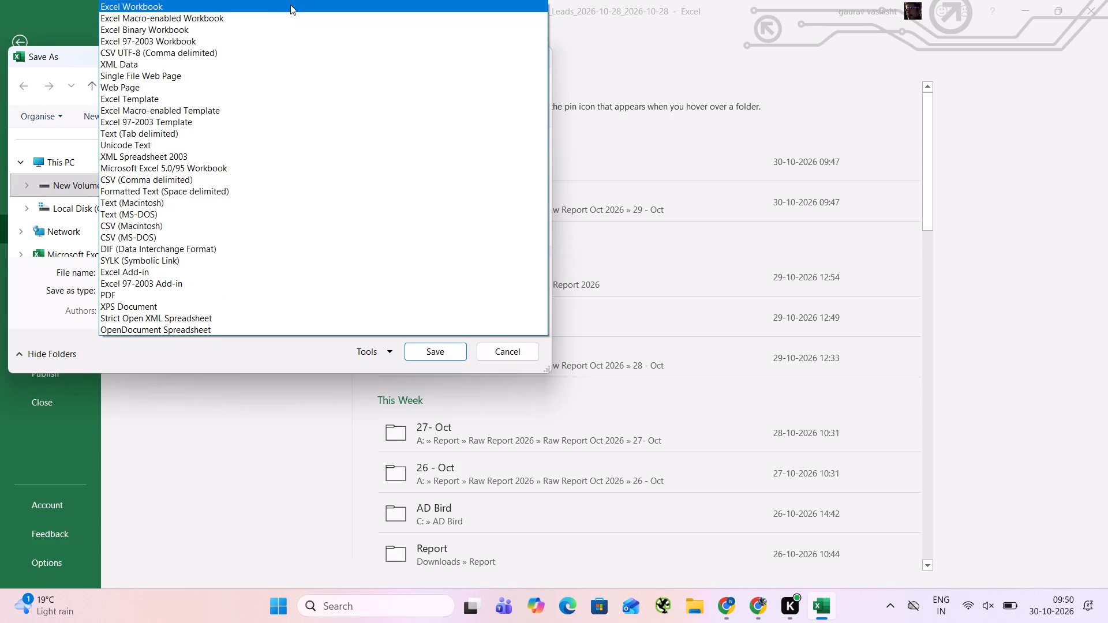
click(290, 3)
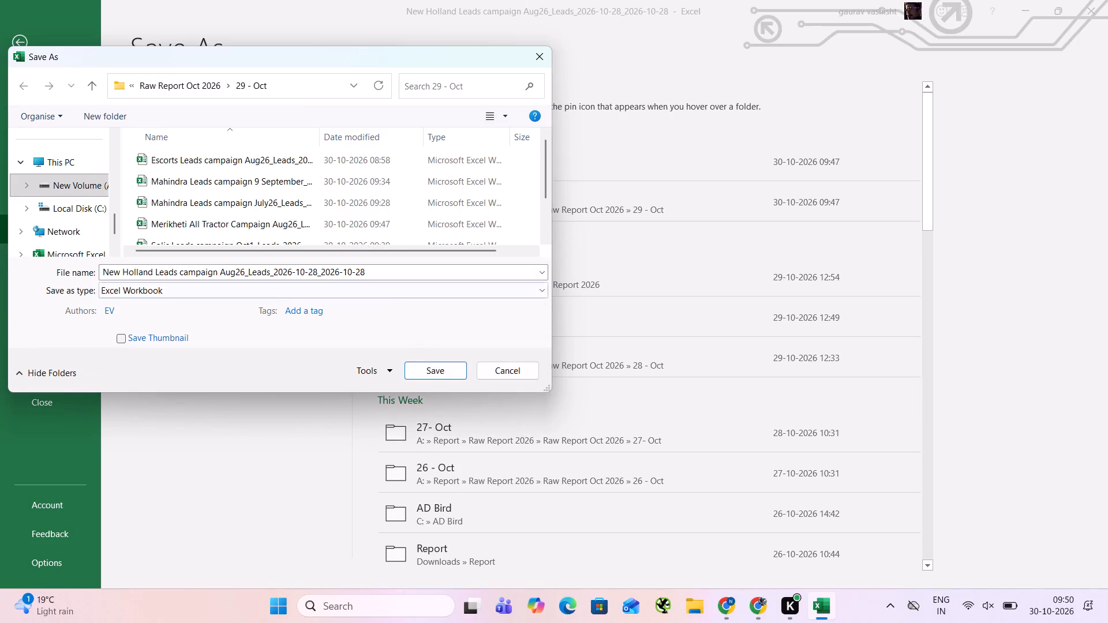
click(417, 369)
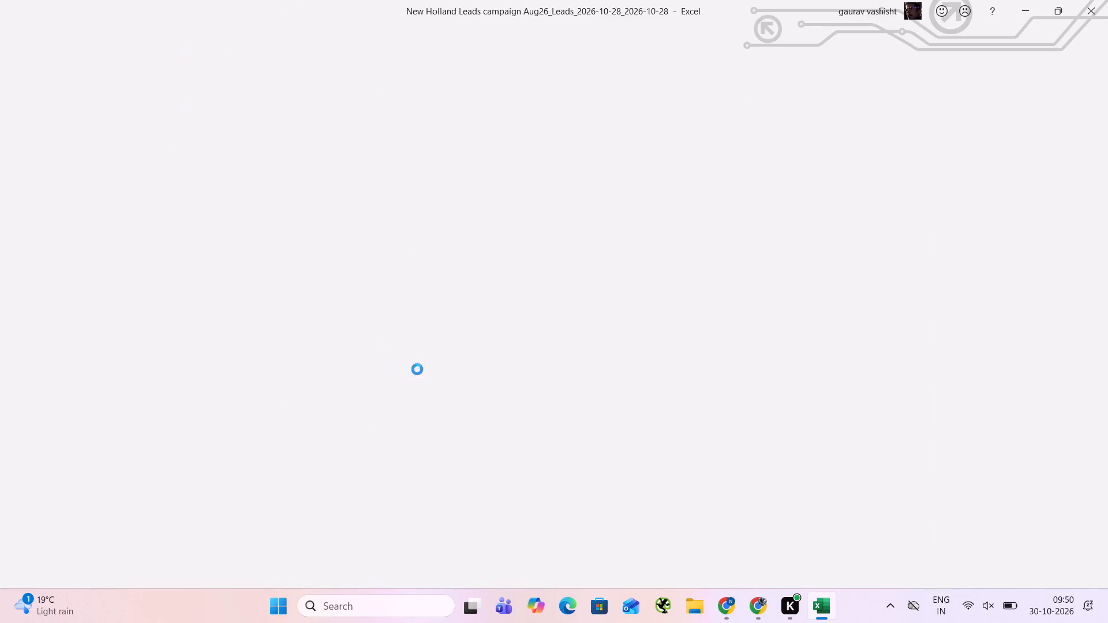
key(ctrl+s)
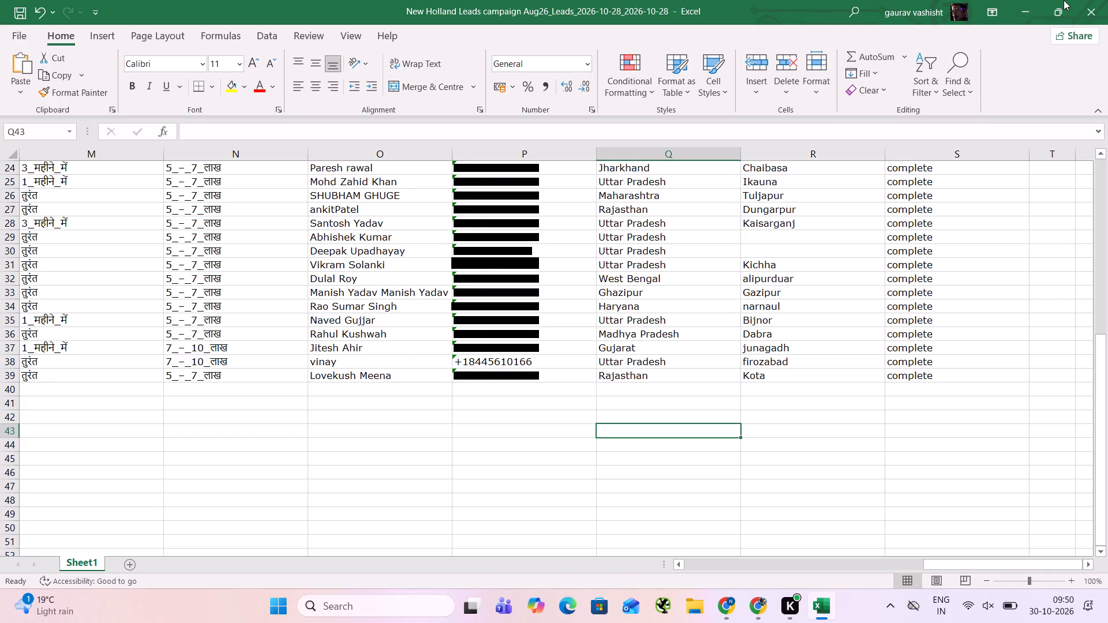
Close the New Holland workbook and Excel, choosing to view the recovered files later.
click(1107, 1)
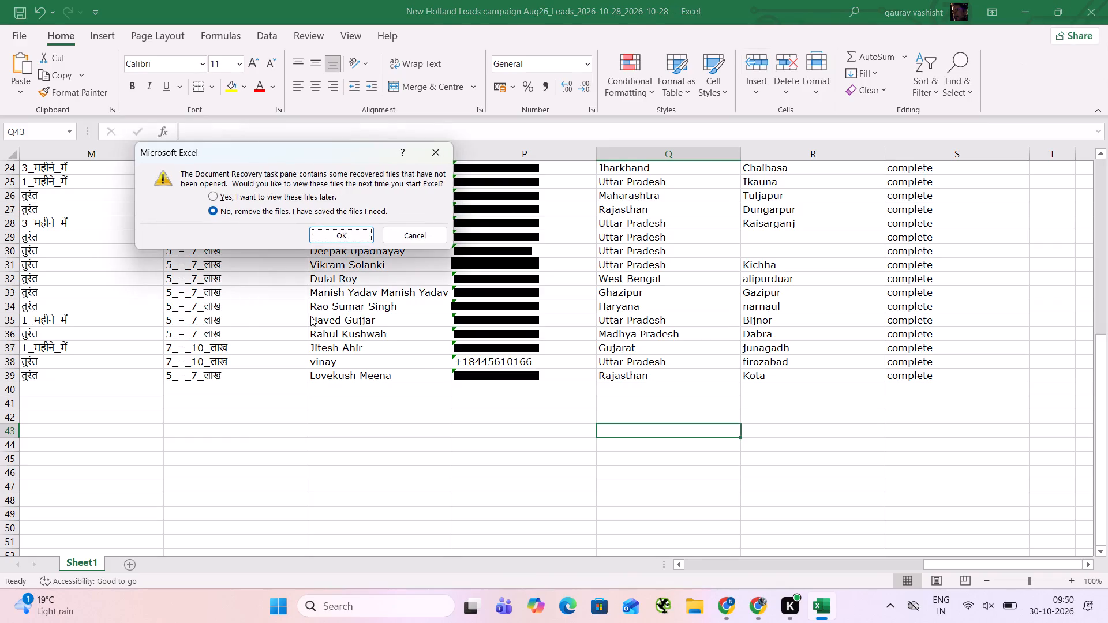
click(281, 202)
click(324, 228)
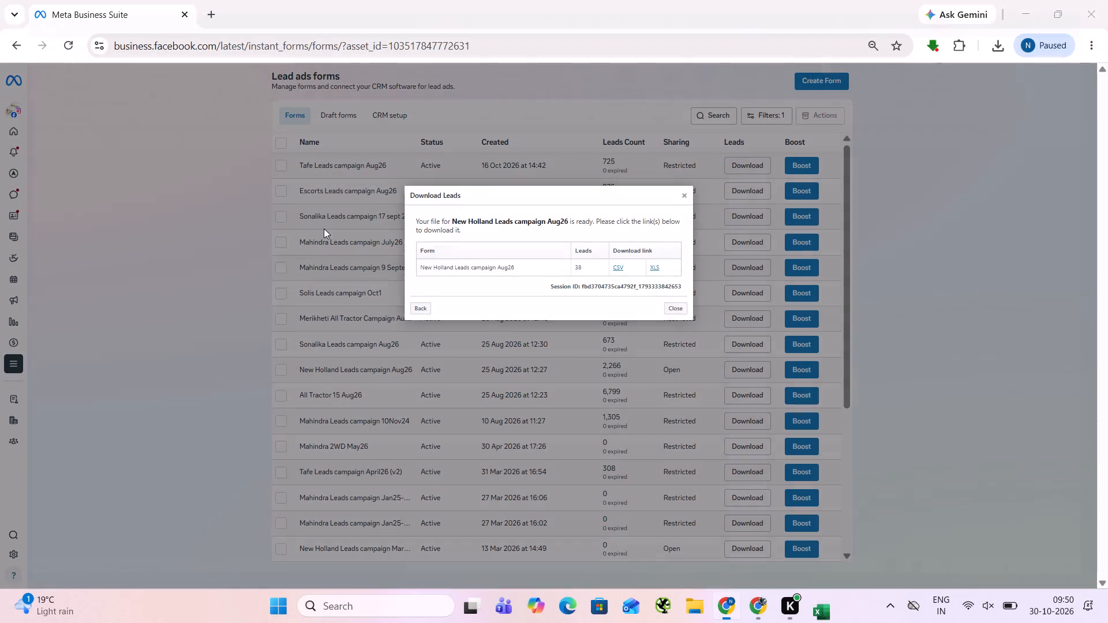
Close the New Holland download dialog in Meta Business Suite and download yesterday's (29 Oct 2026) All Tractor 15 Aug26 leads as XLS.
click(689, 372)
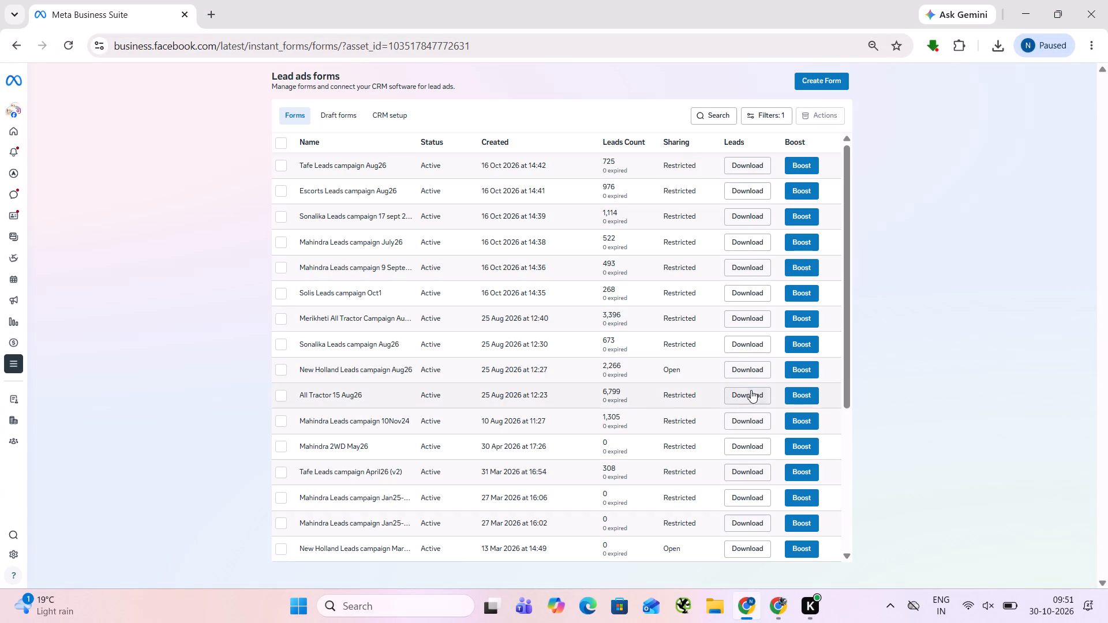
click(748, 392)
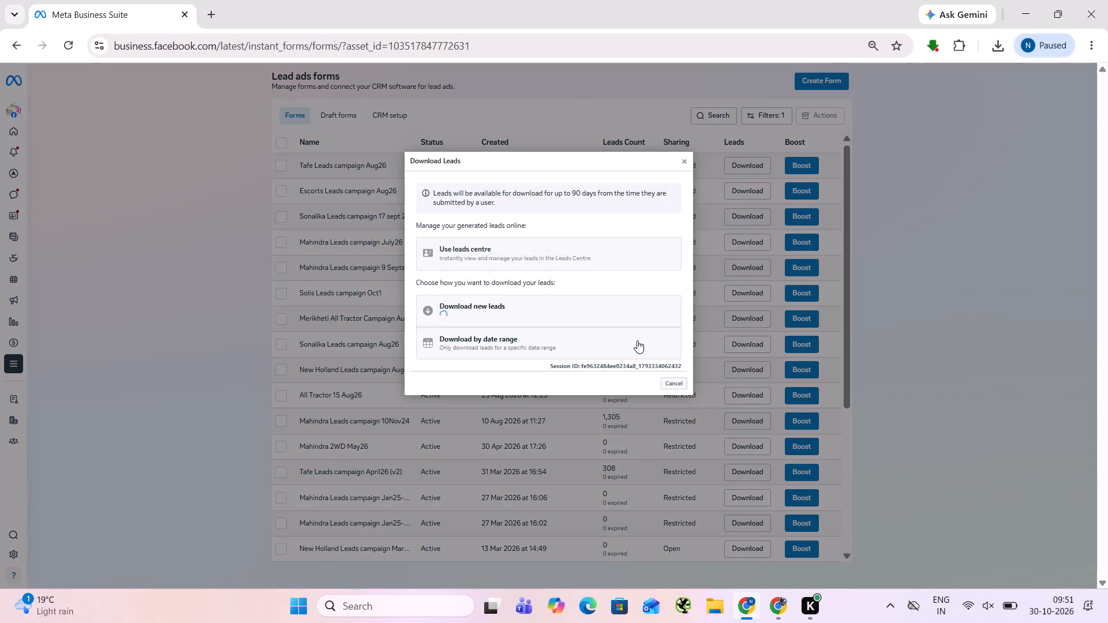
click(502, 346)
click(512, 272)
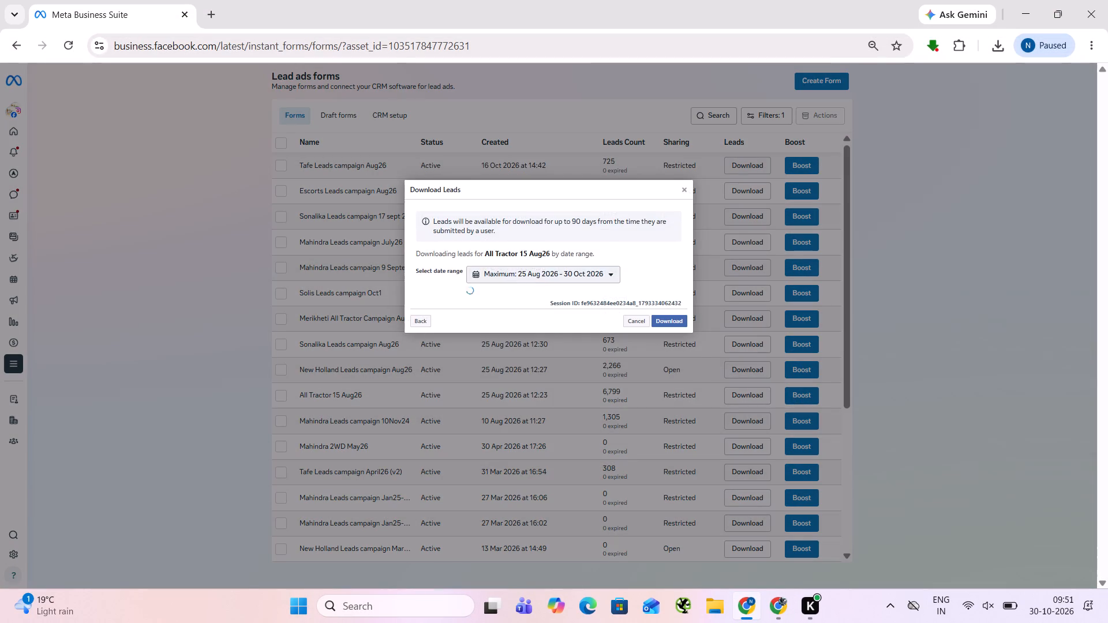
click(512, 258)
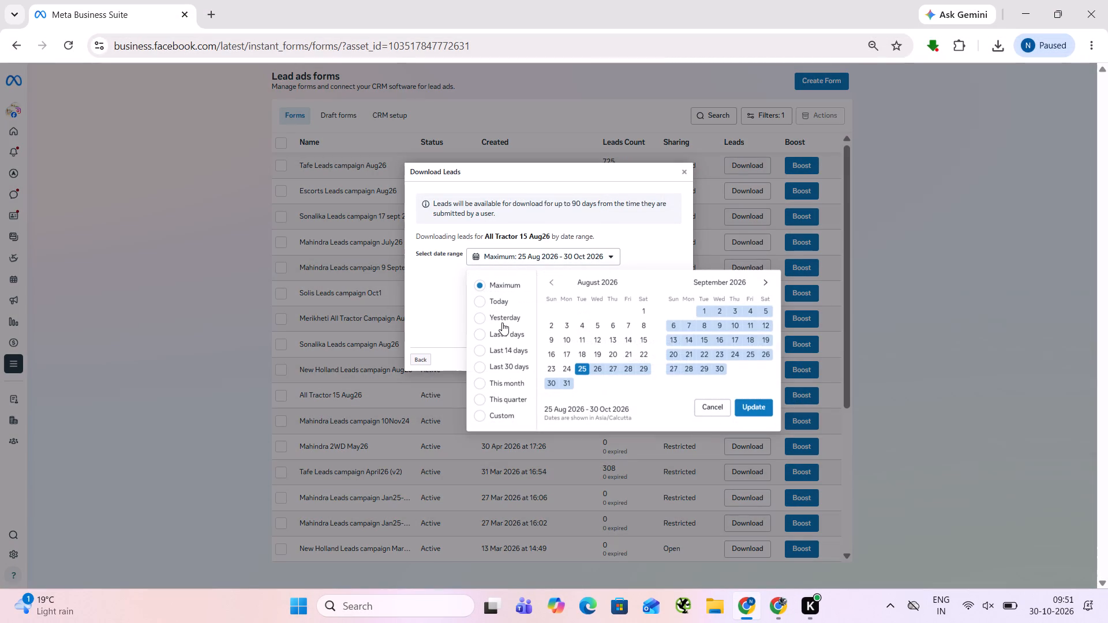
click(501, 321)
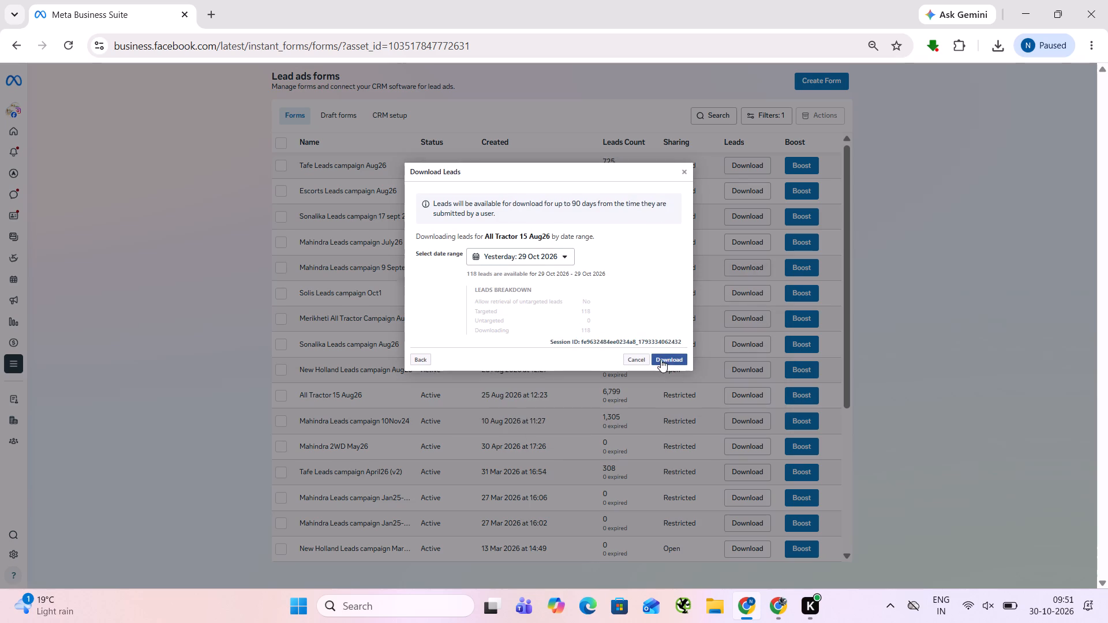
click(658, 358)
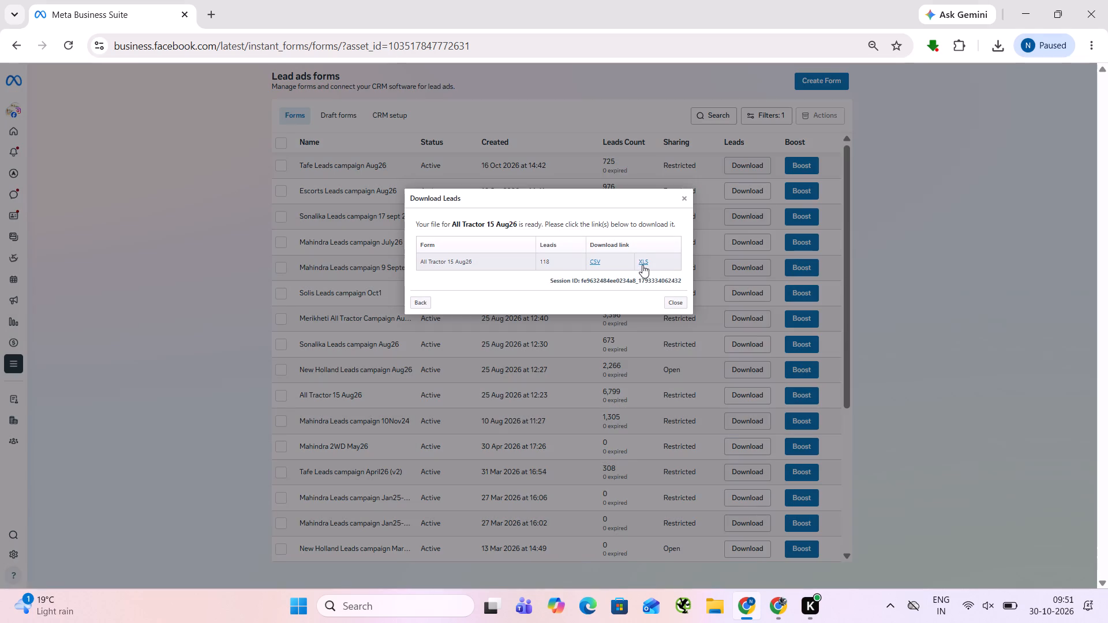
click(642, 262)
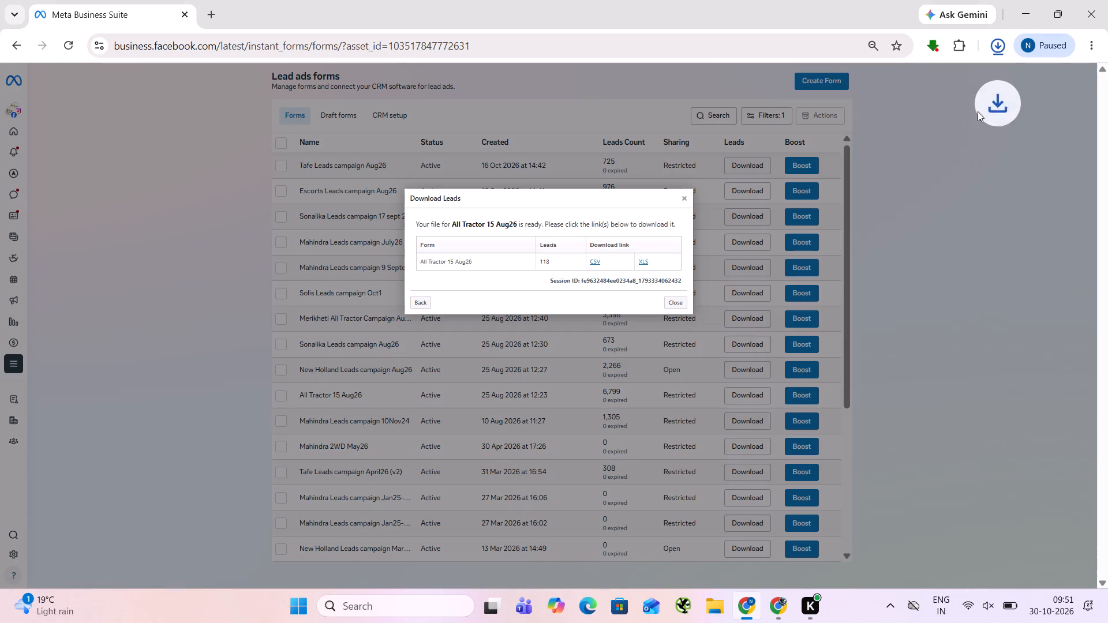
Open the downloaded All Tractor 15 Aug26 leads file in Excel despite the format mismatch, dismiss the activation wizard and enable editing.
click(984, 78)
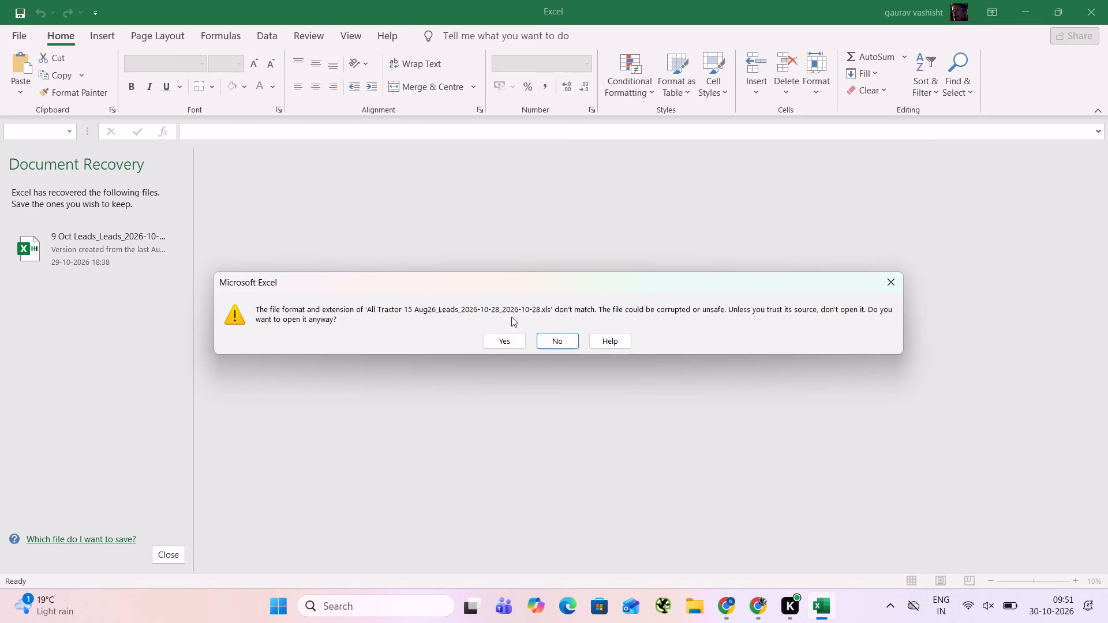
click(503, 333)
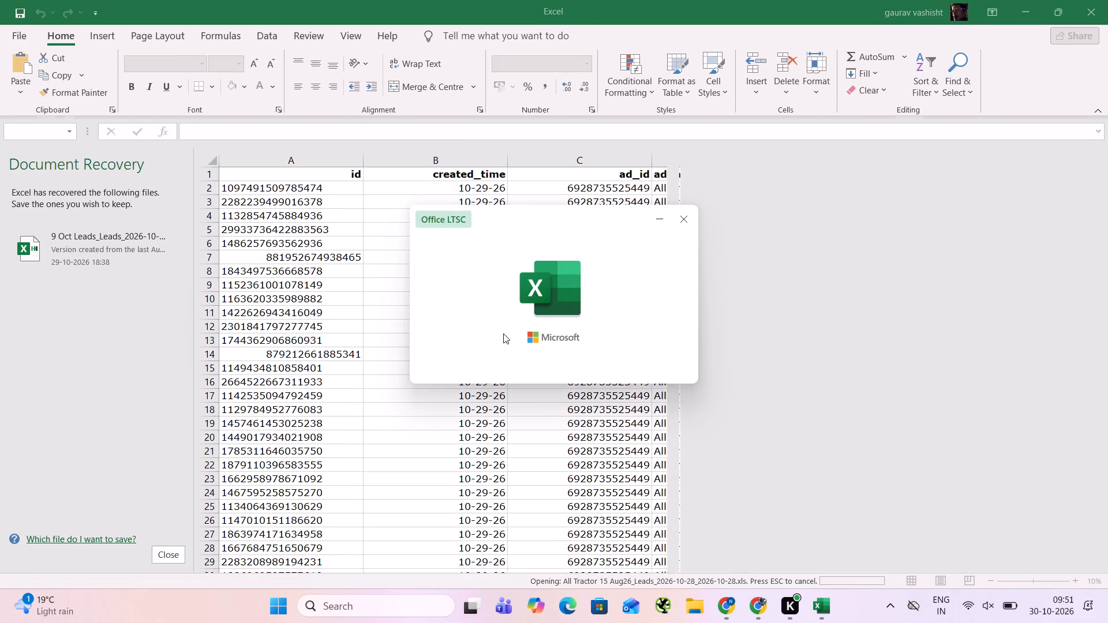
click(719, 129)
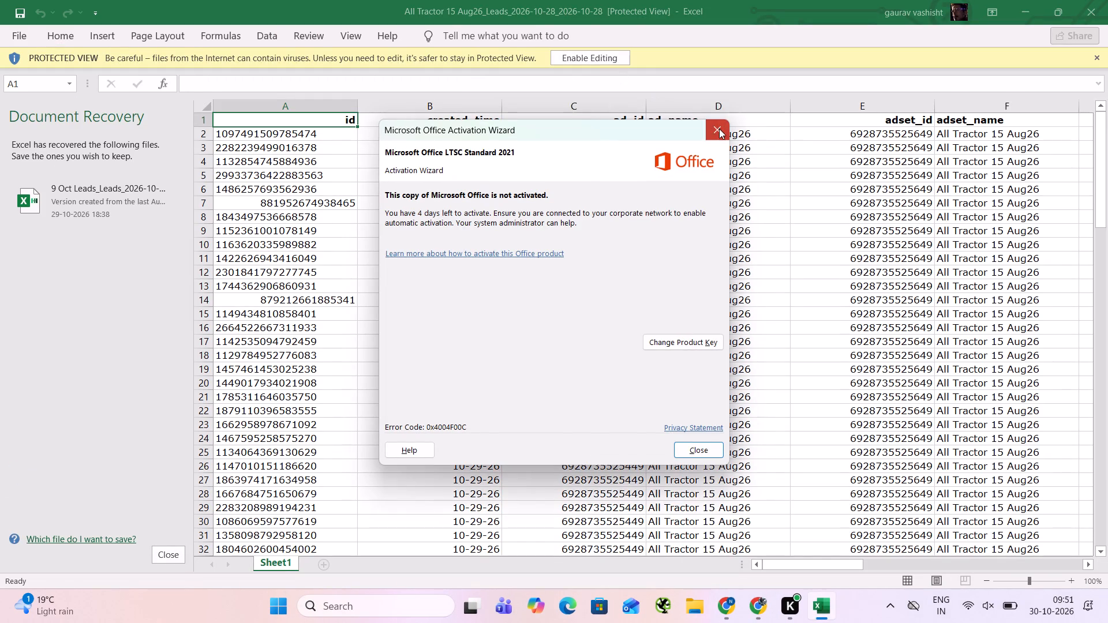
click(600, 60)
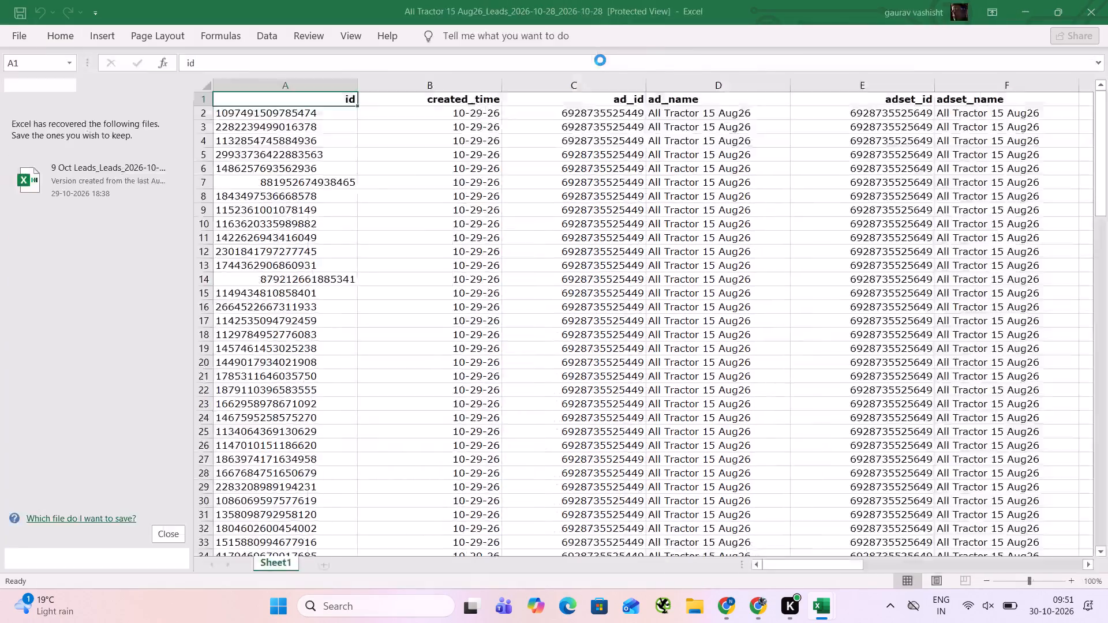
Apply a colour-based filter to the lead table from the state header cell.
key(ctrl+Right)
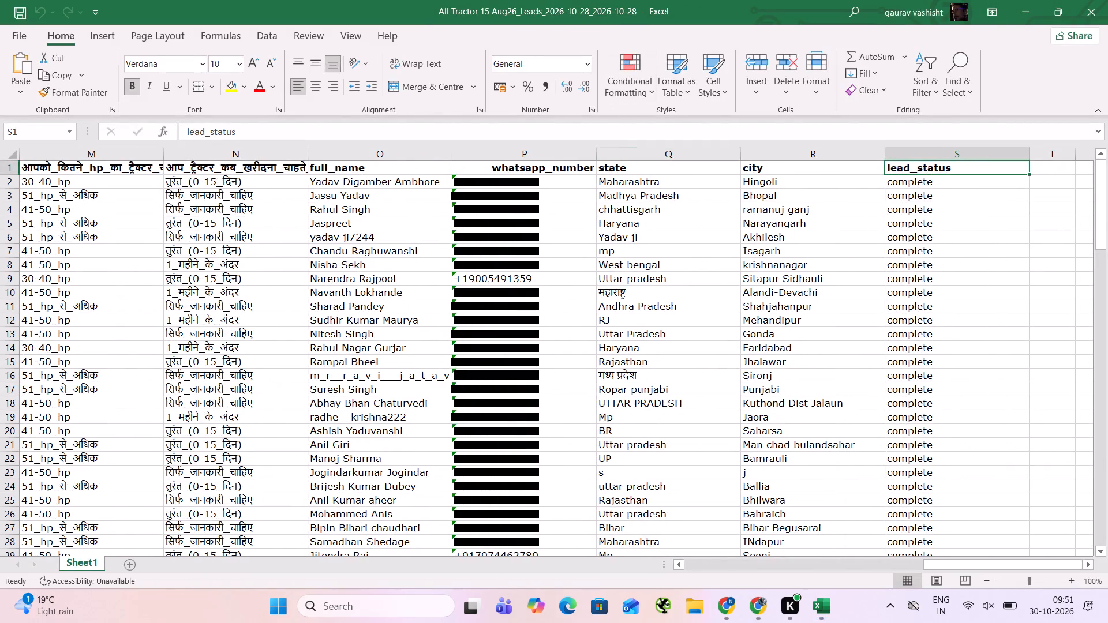
click(673, 170)
right_click(673, 170)
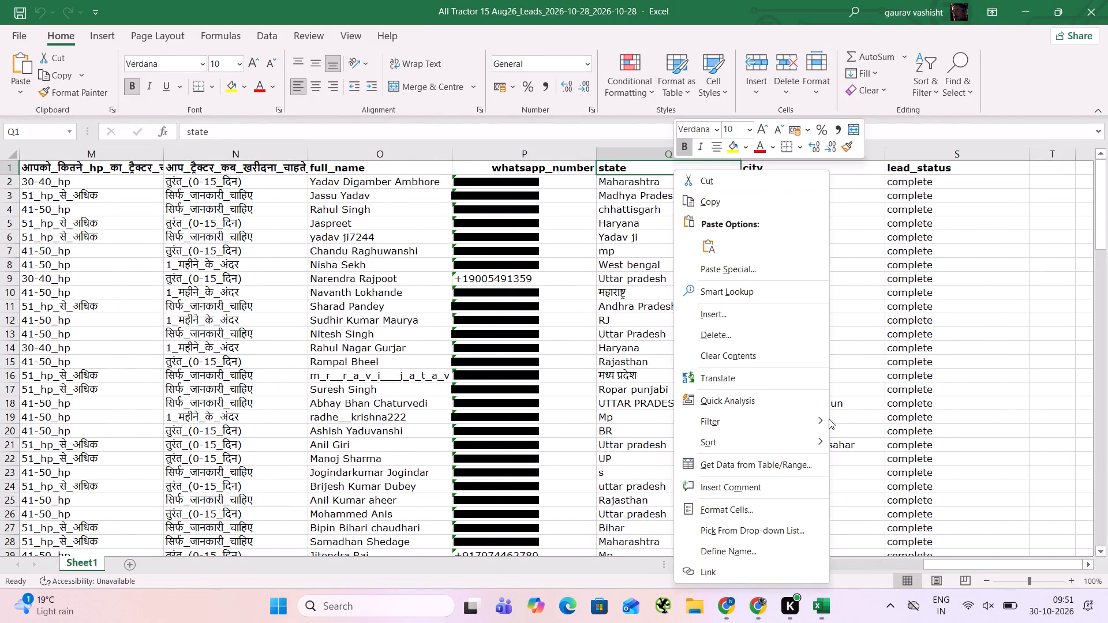
click(873, 527)
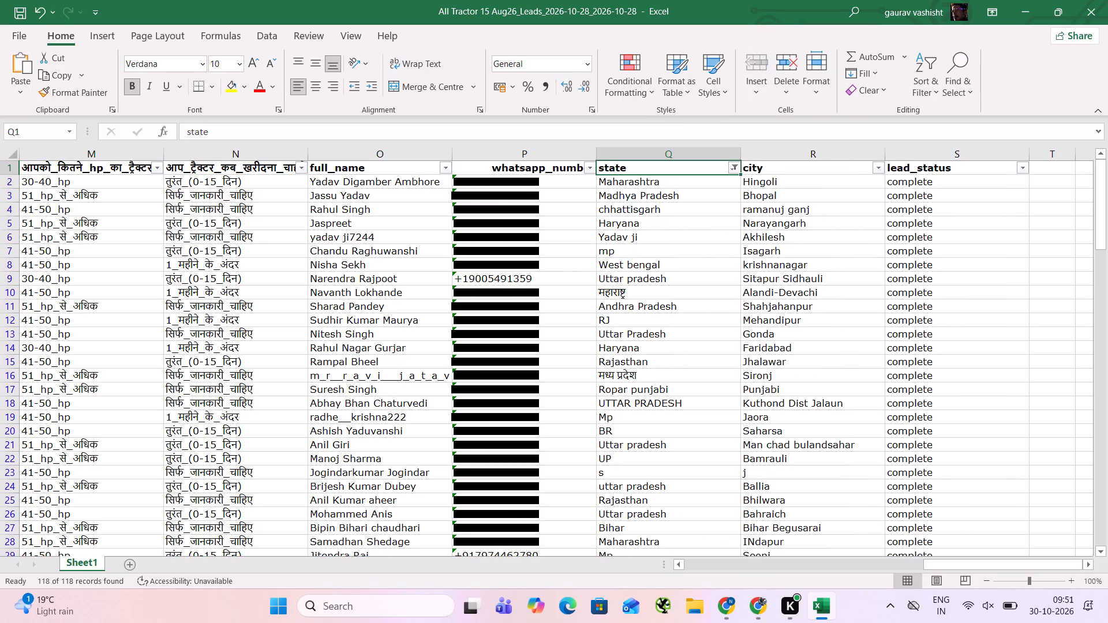
Filter the state column to 595, 30000, Yadav ji, गोंडा allegh, बिहार, मध्य प्रदेश, मध्यप्रदेश, महाराष्ट्र and ગુજરાત.
click(733, 168)
click(598, 353)
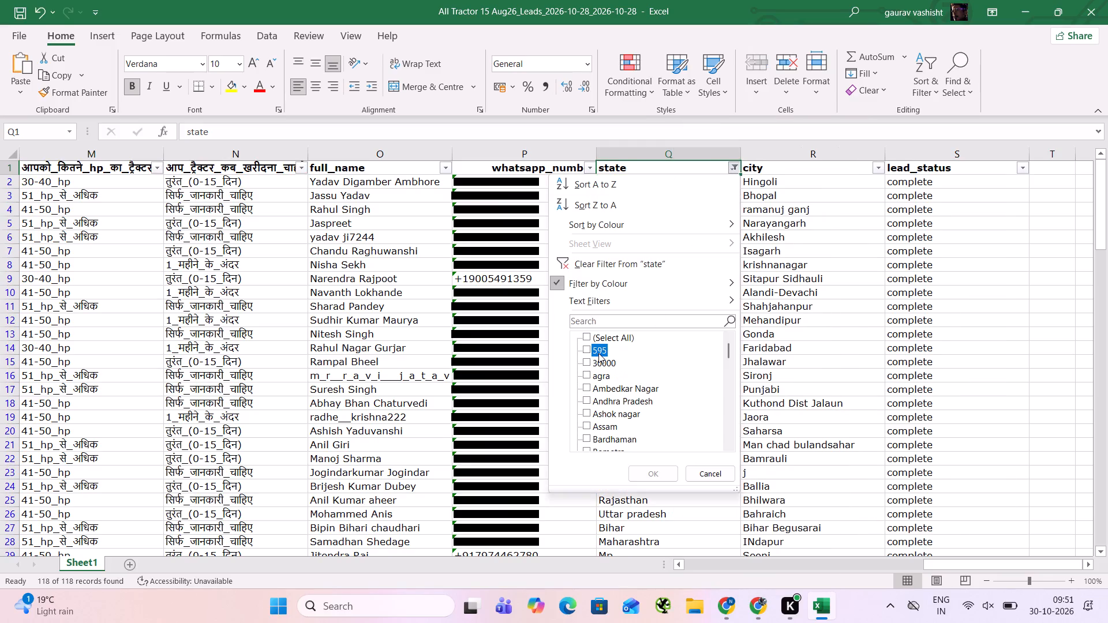
click(599, 355)
click(601, 359)
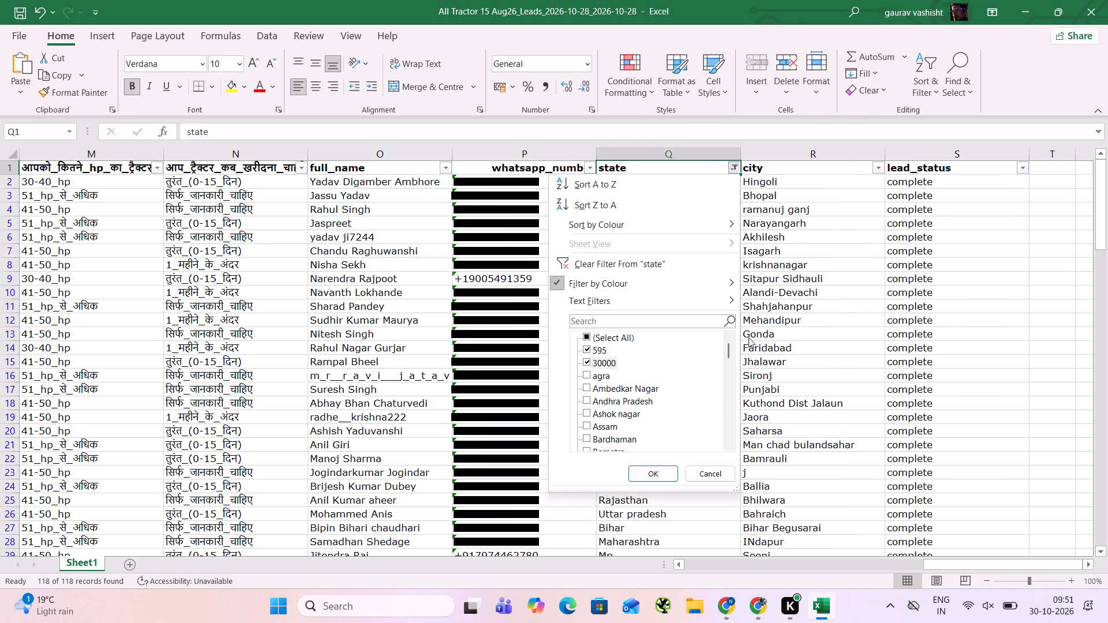
drag(727, 350, 732, 445)
click(596, 437)
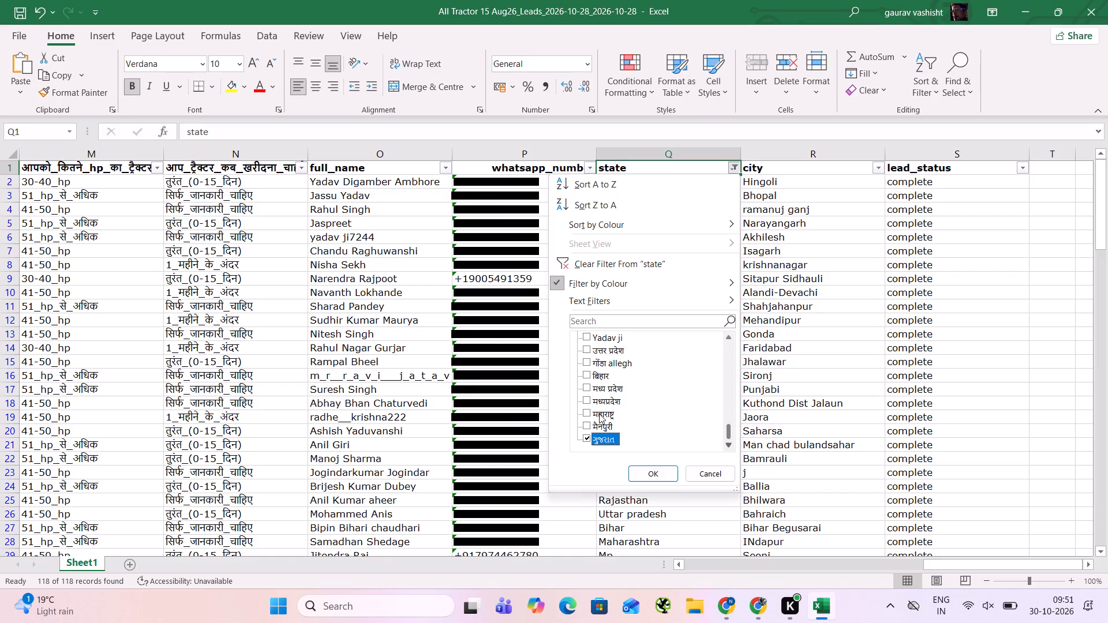
click(599, 414)
click(609, 396)
click(610, 391)
click(598, 376)
click(619, 361)
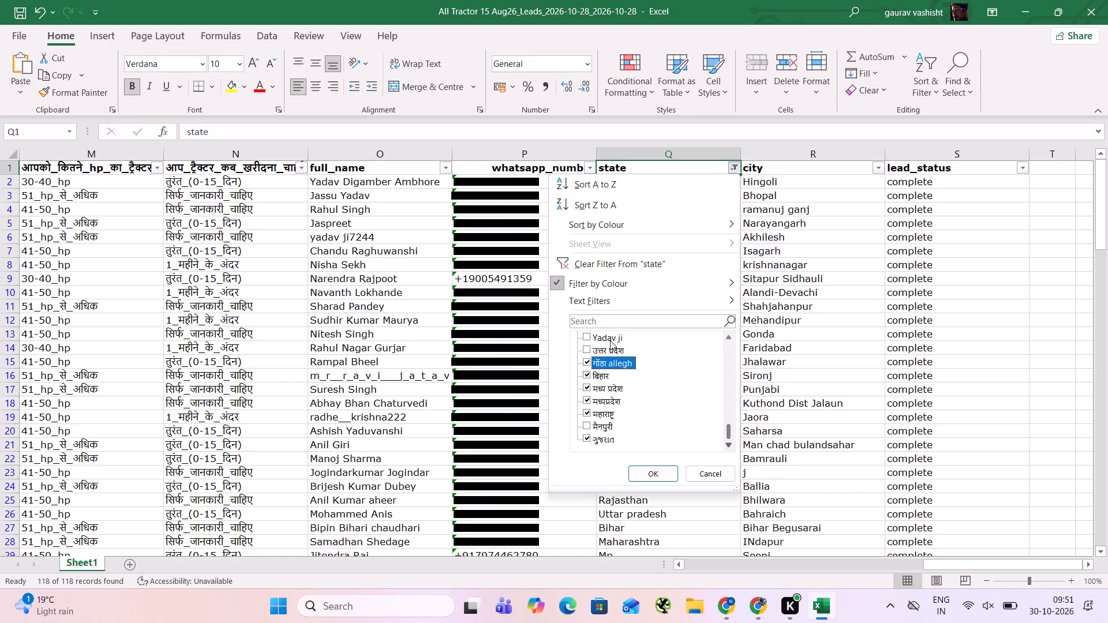
click(610, 340)
click(725, 335)
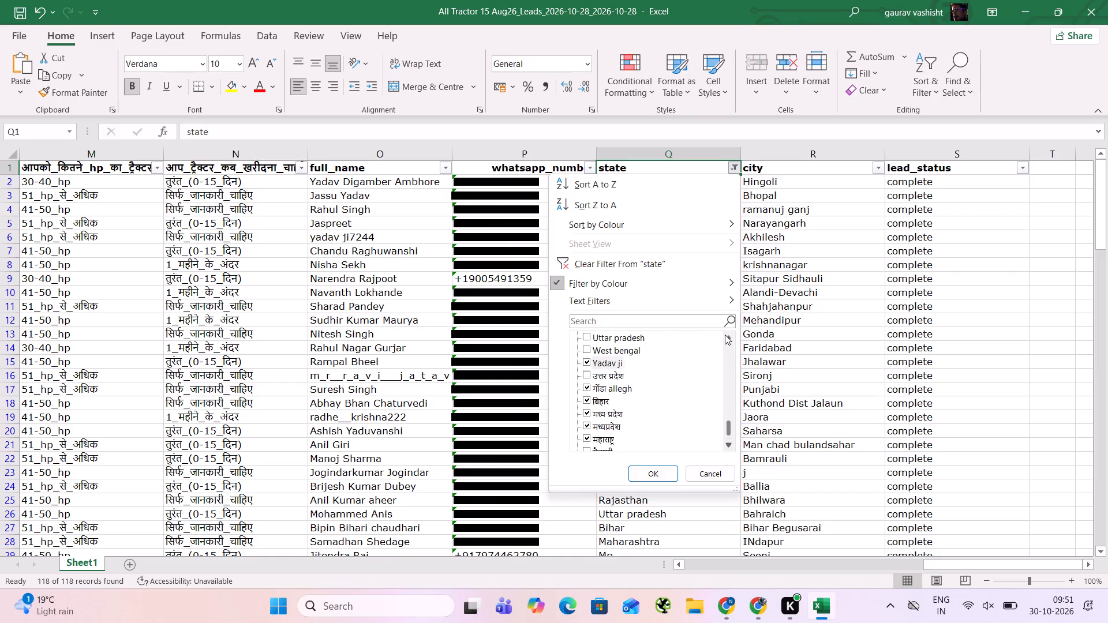
click(652, 463)
click(650, 466)
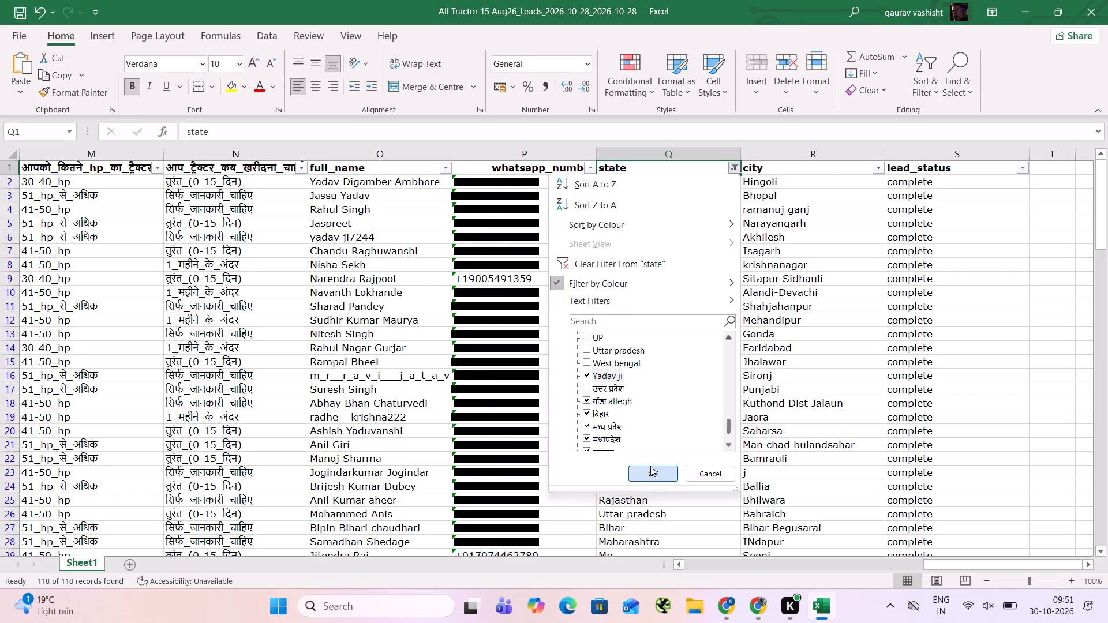
Clear the state and city in row 6 and the city in row 10.
click(650, 183)
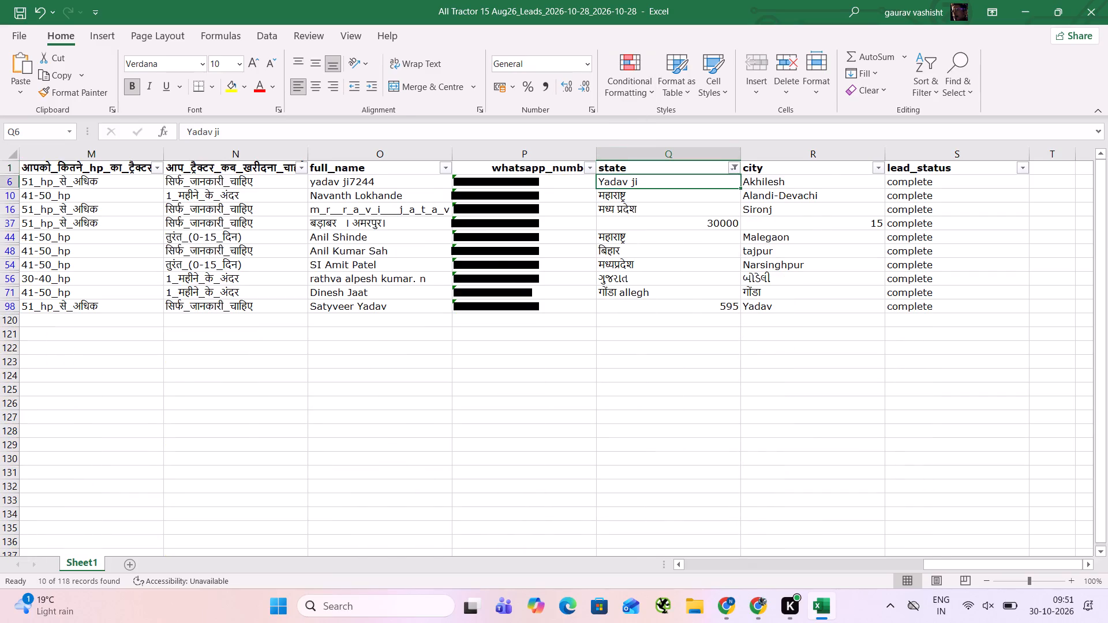
key(BackSpace)
key(Right)
key(BackSpace)
key(Down)
key(BackSpace)
Set the state to Maharashtra in row 10 and Madhya Pradesh in row 16.
key(Left)
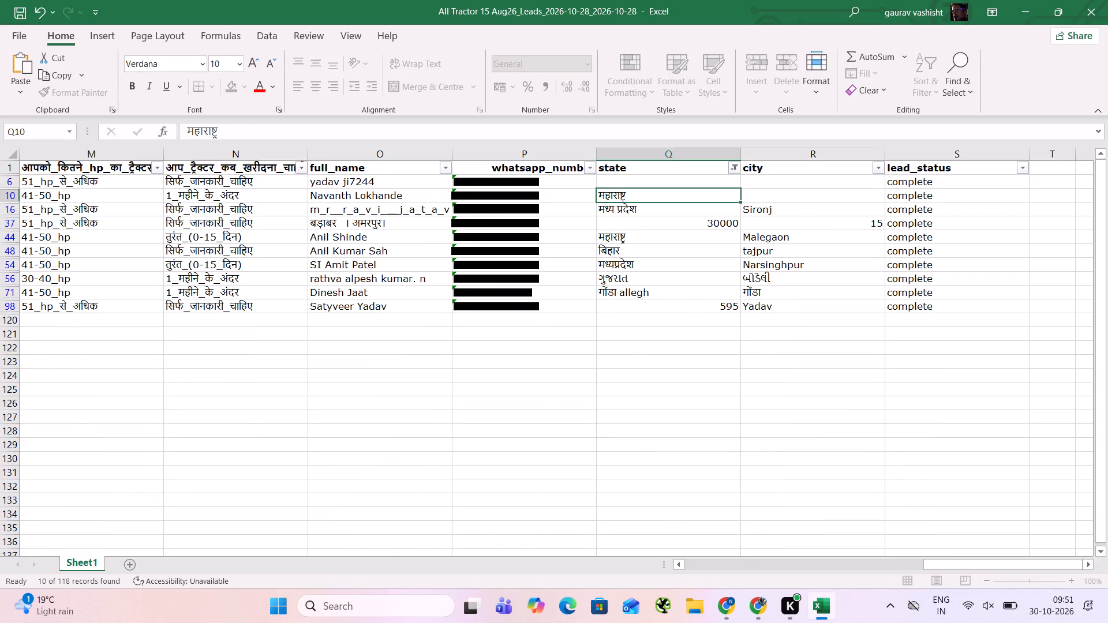
text(Maharashtra)
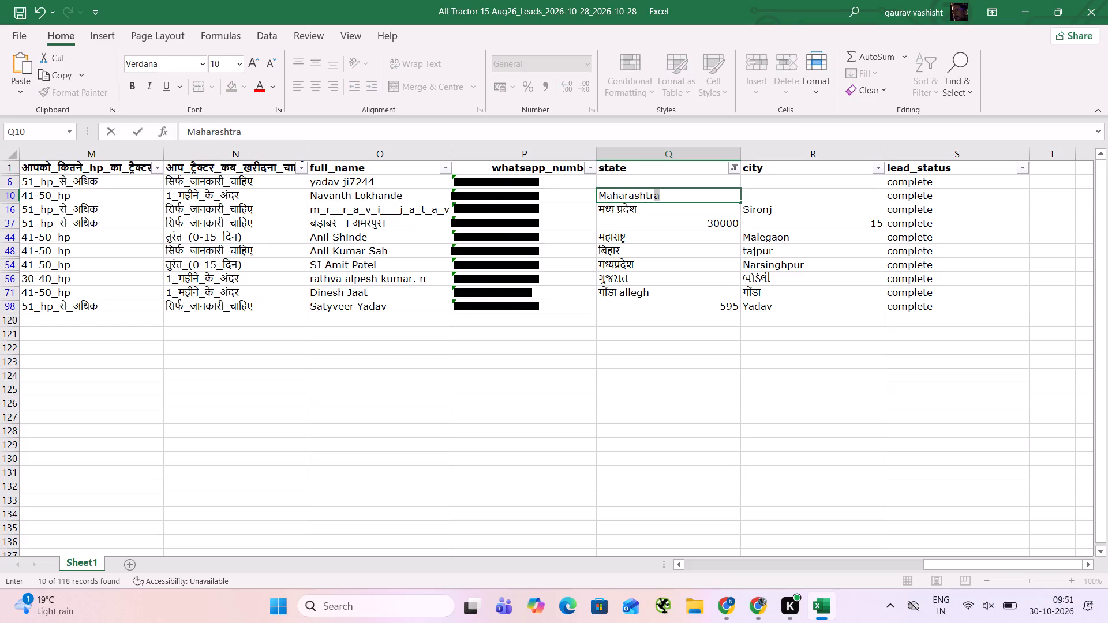
key(Down)
text(Madhya)
key(space)
key(Return)
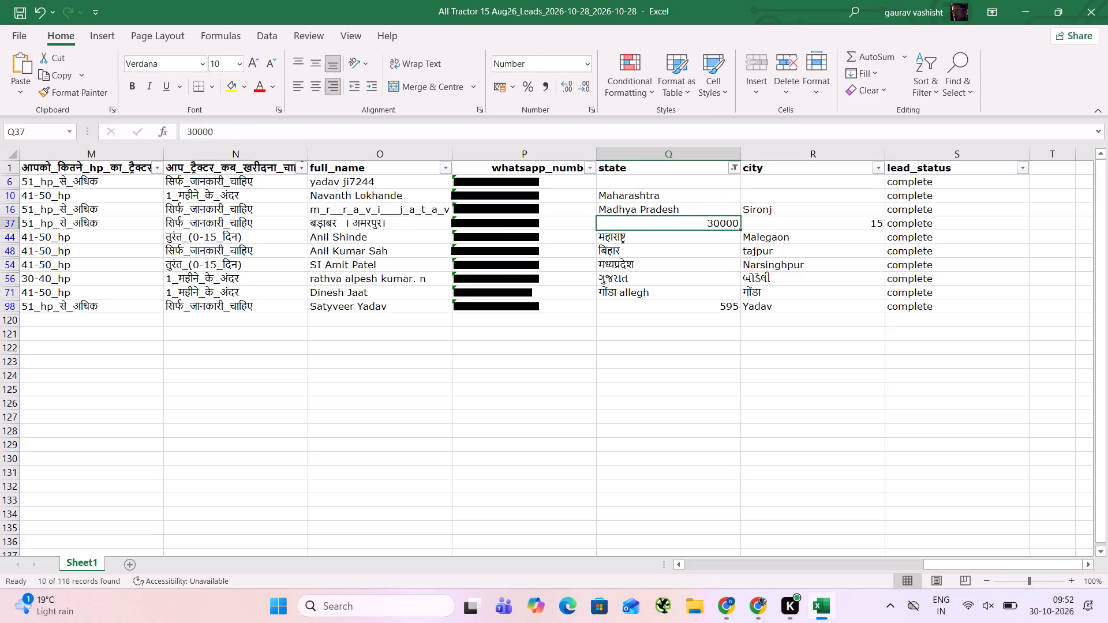
Clear the city and state in row 37.
key(Right)
key(BackSpace)
key(Left)
key(BackSpace)
Copy the state Maharashtra from row 10 into the state cell of row 44.
key(Up)
key(Up)
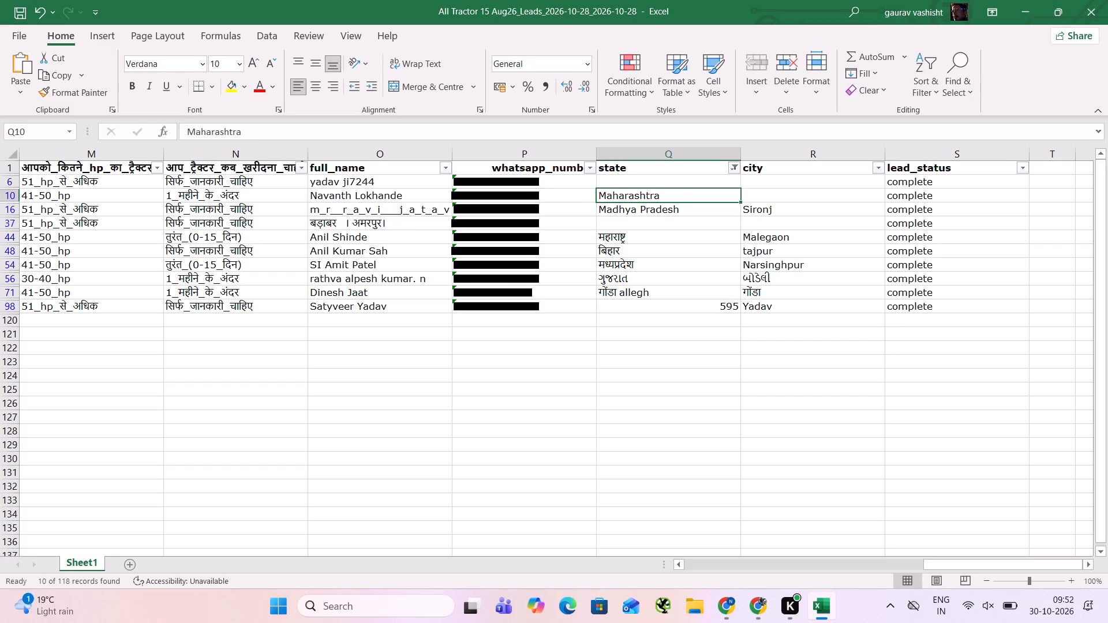
key(ctrl+c)
key(Down)
key(Down)
key(Down)
key(ctrl+v)
Set the state in row 48 to Bihar and clear that row's city.
key(Down)
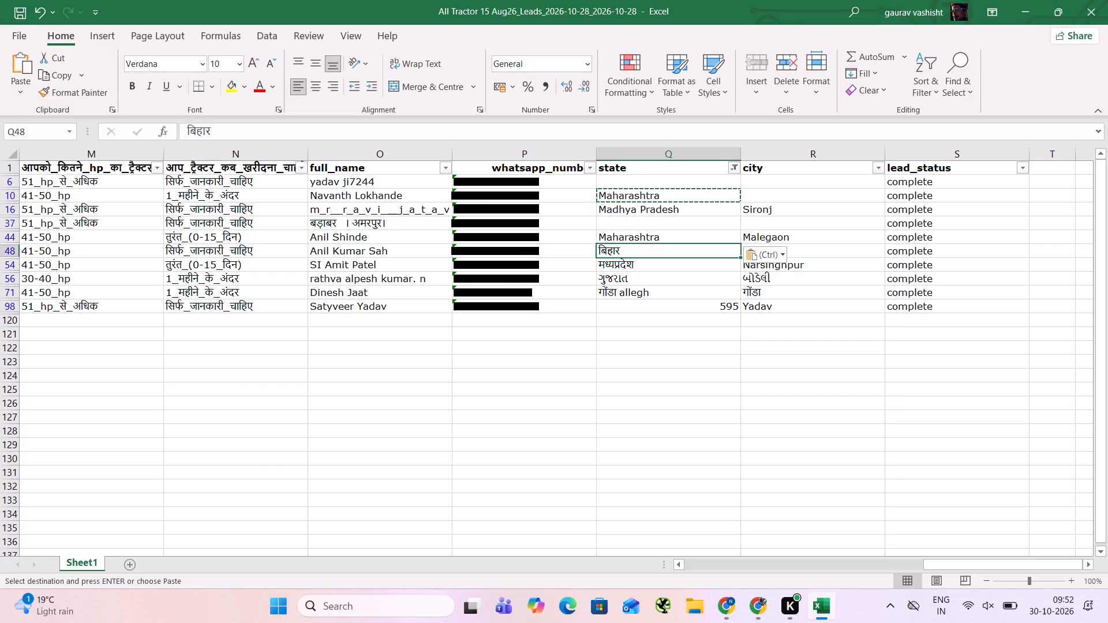
text(Bihar)
key(Right)
key(BackSpace)
Set the state to Madhya Pradesh in row 54 and Gujarat in row 56, clearing the city in row 56.
key(Down)
key(Left)
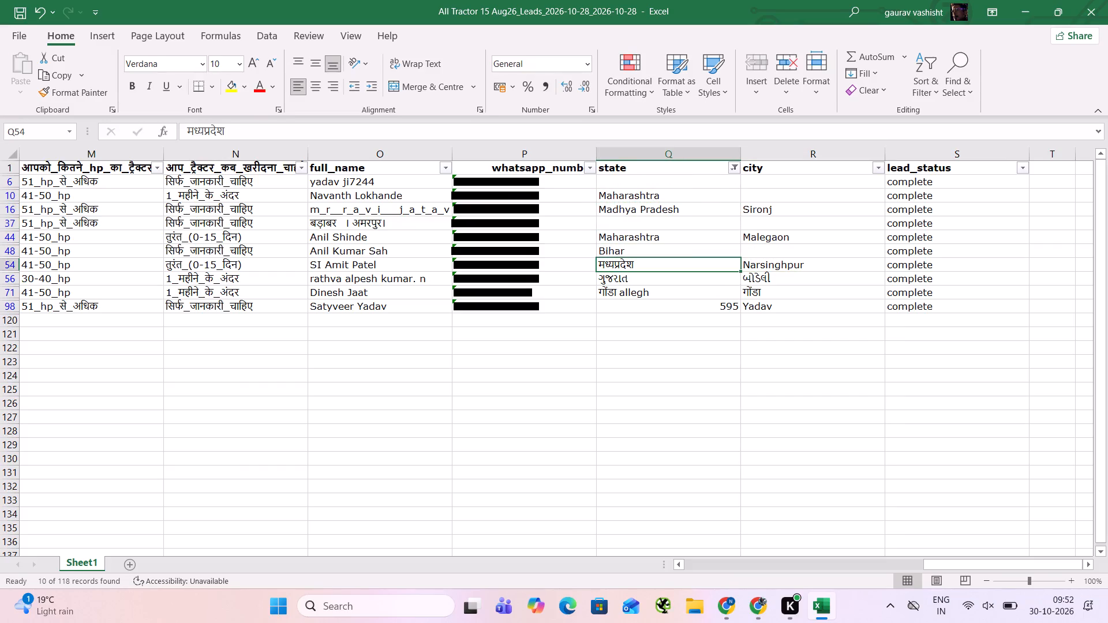
text(Madhya)
key(space)
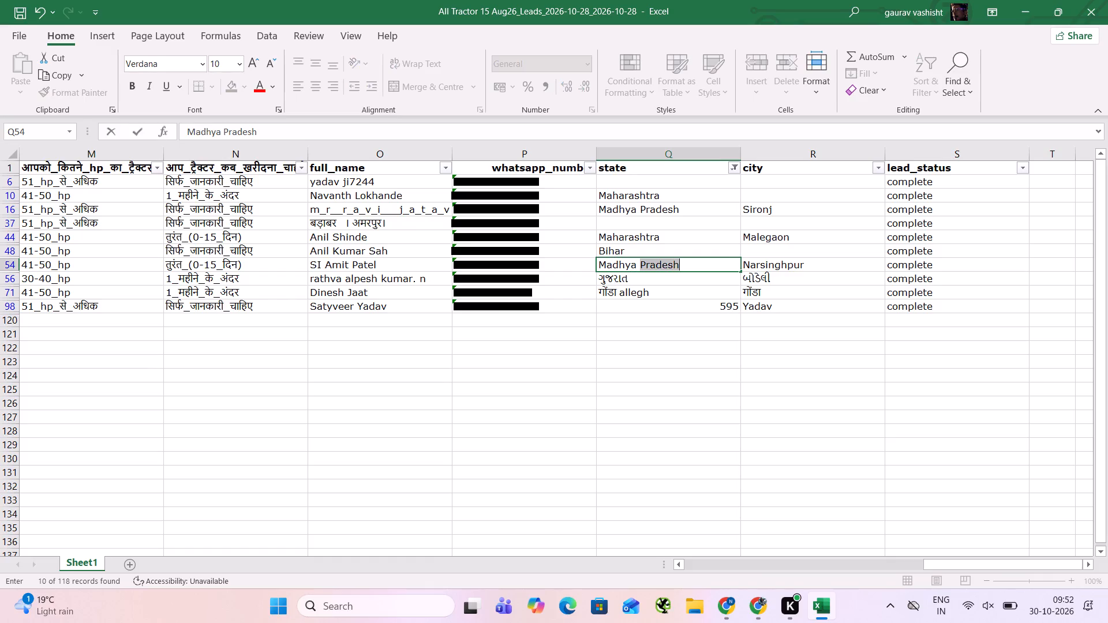
key(Return)
text(Gujarat)
key(Right)
key(BackSpace)
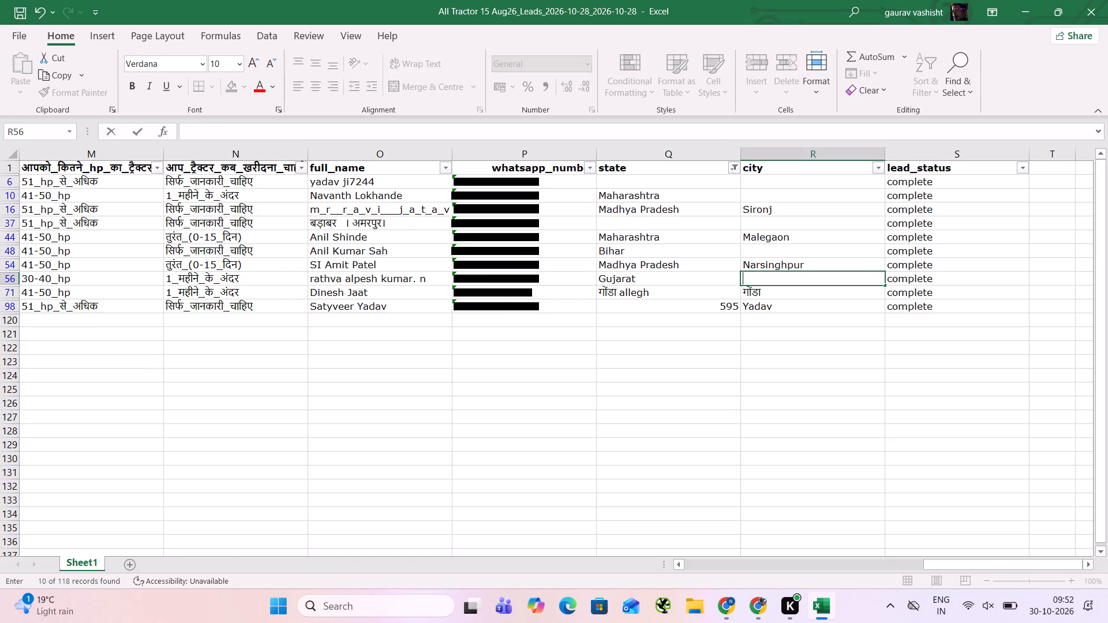
Clear the city in row 71 and set its state to Uttar Pradesh.
key(Down)
key(BackSpace)
key(Left)
key(Up)
key(Down)
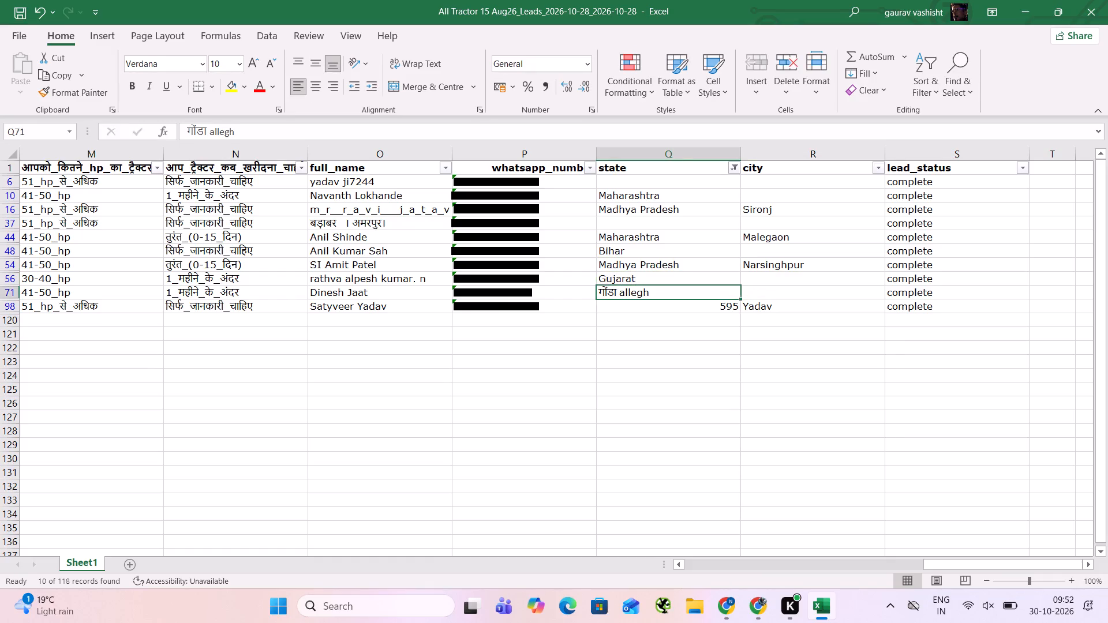
text(Uttar)
key(space)
text(Pradesh)
Clear the state and city in row 98.
key(Down)
key(BackSpace)
key(Right)
key(BackSpace)
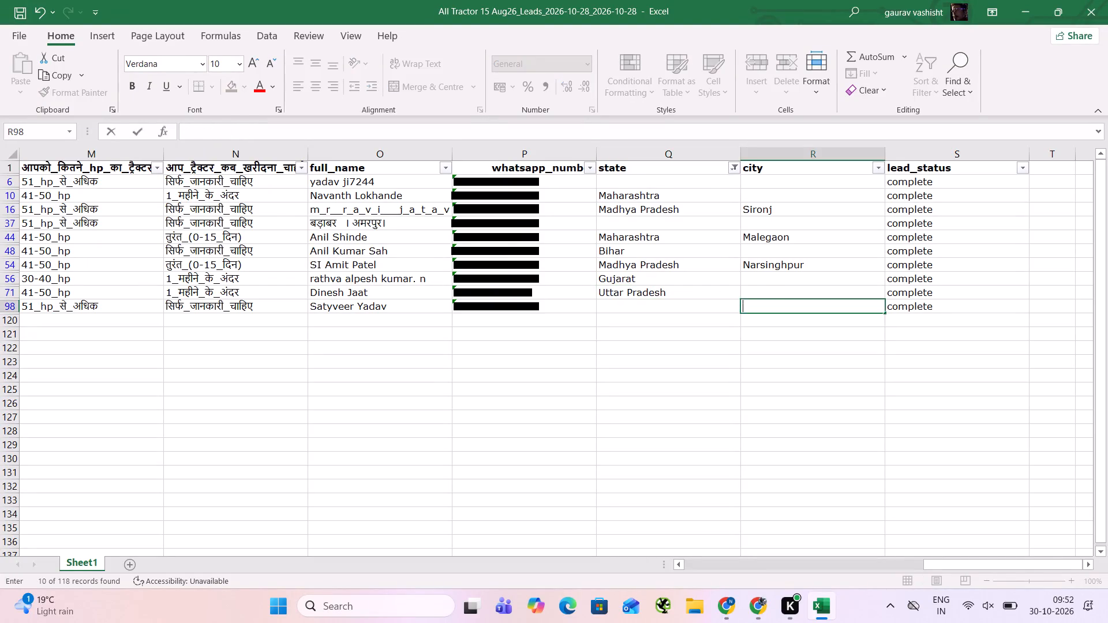
key(Left)
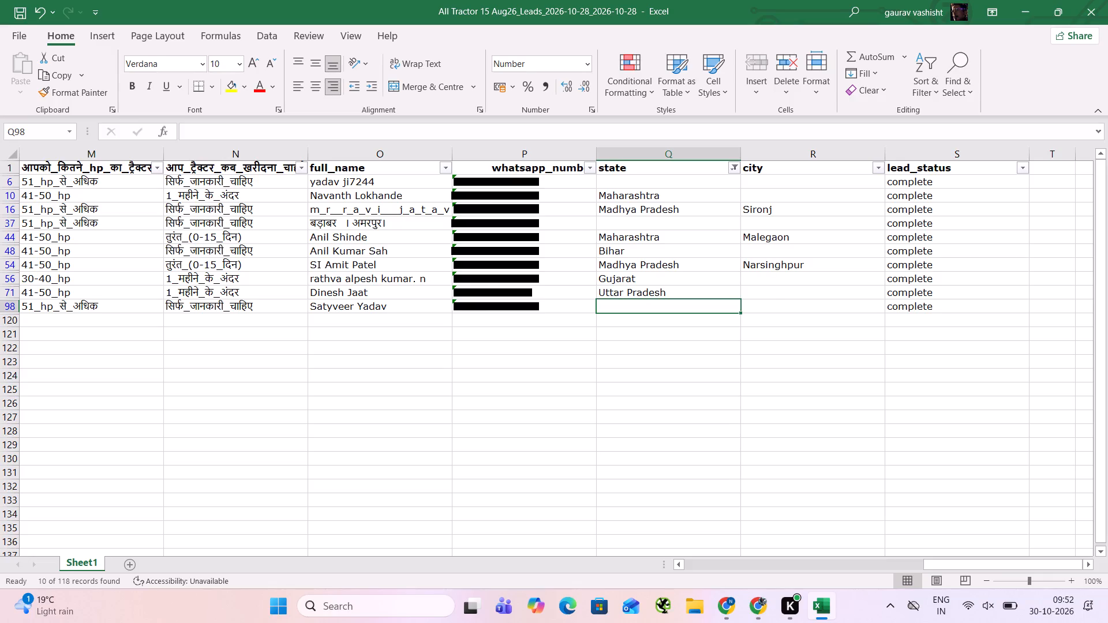
Select agra, Ambedkar Nagar, Bardhaman, Bemetra, Depalpur and hardoi in the state column's filter.
click(735, 170)
click(783, 350)
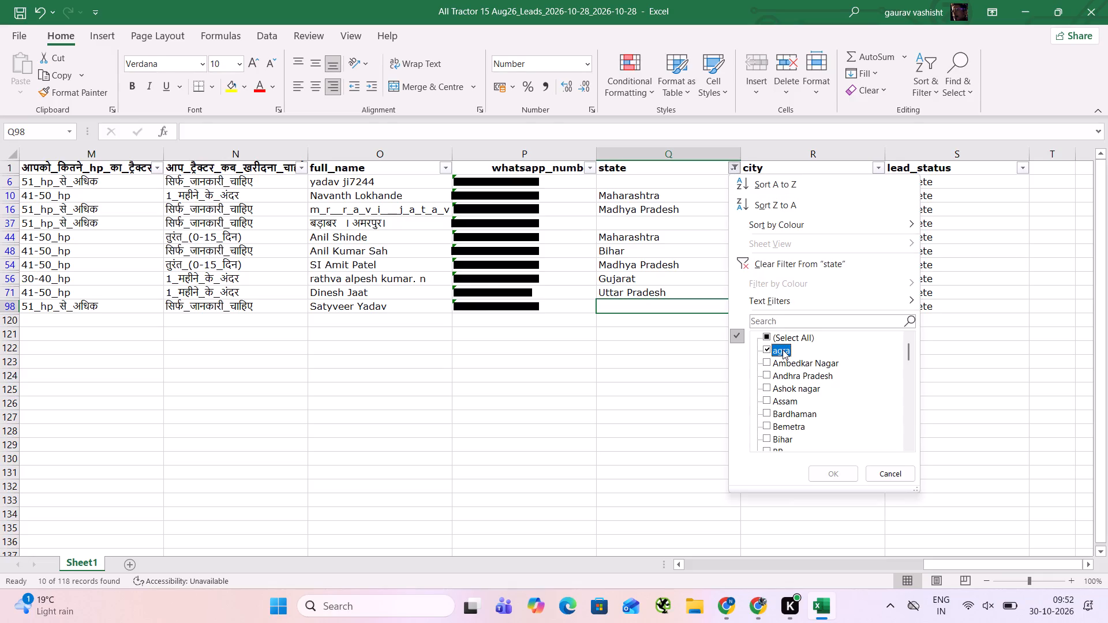
click(792, 367)
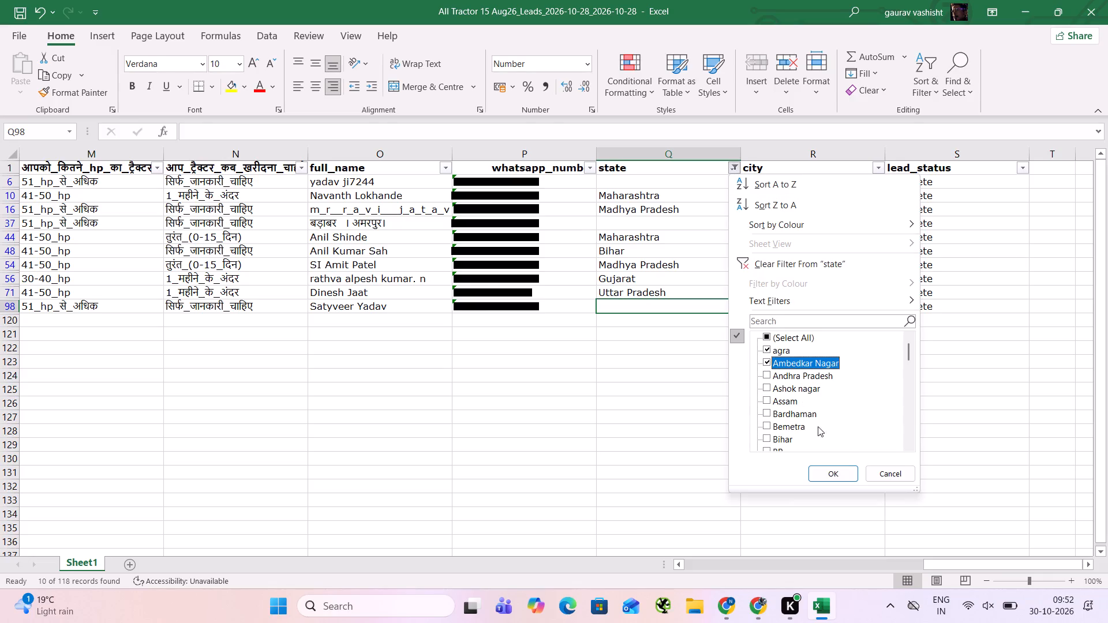
click(802, 421)
click(801, 413)
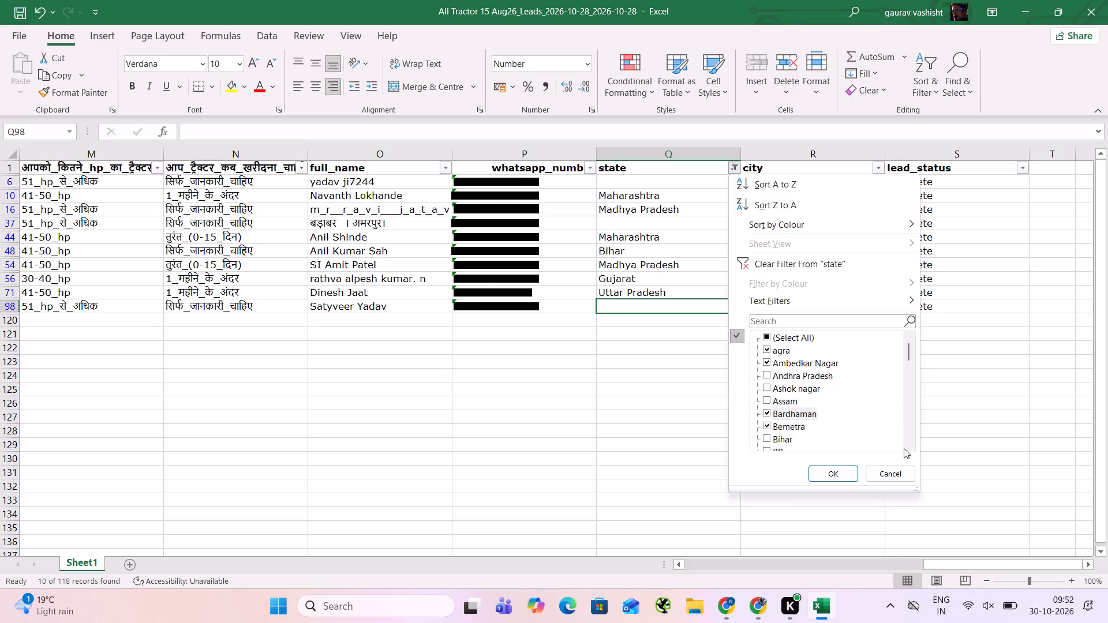
double_click(914, 448)
click(914, 448)
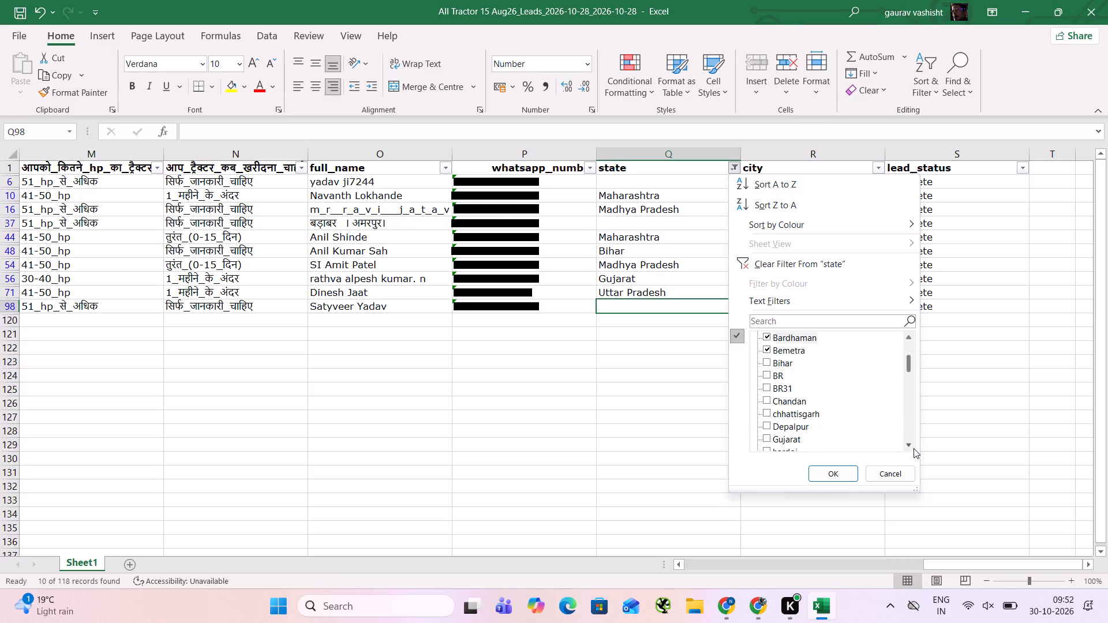
click(914, 448)
click(913, 448)
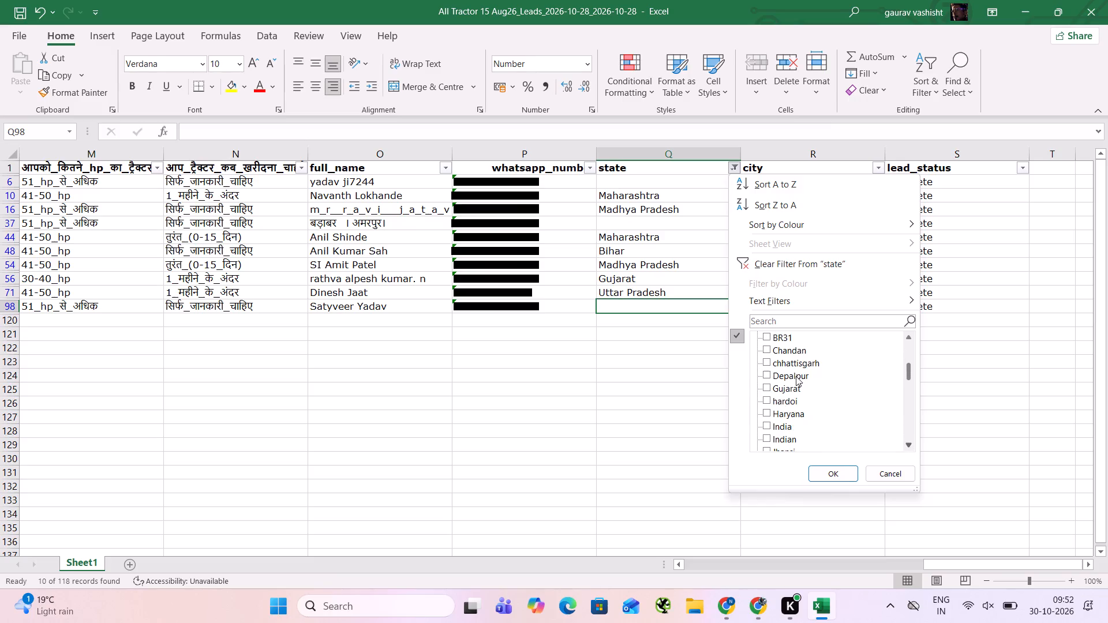
click(796, 377)
click(785, 403)
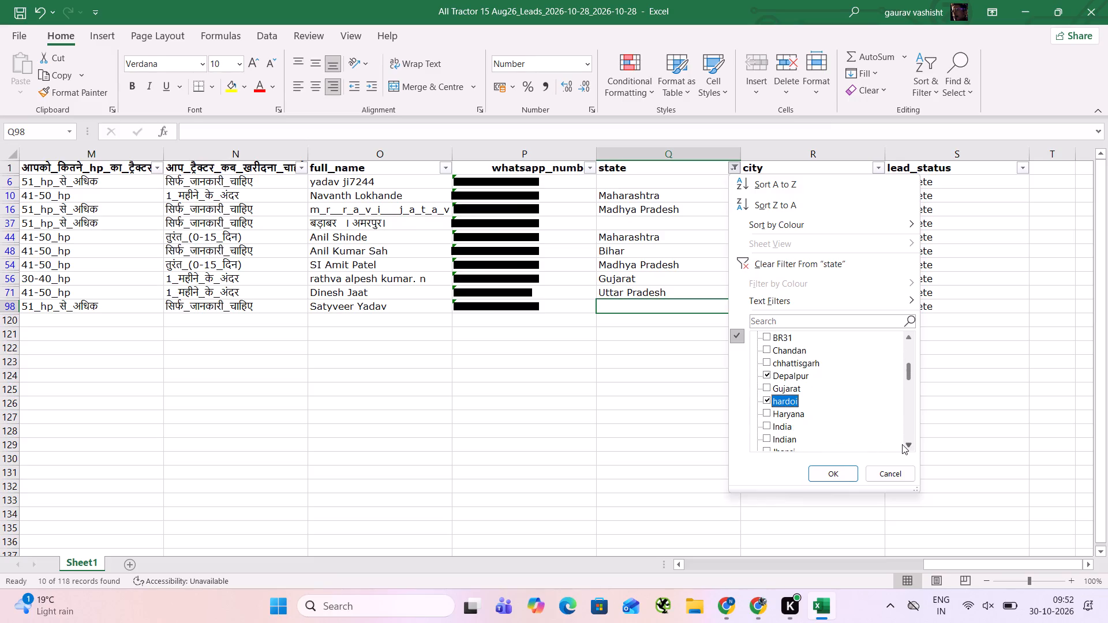
Add India, Indian, Jhansi, Kanpur, Mainpuri up, Moradabad, parygraj and Pokharpur to the state filter selection.
click(902, 444)
click(907, 445)
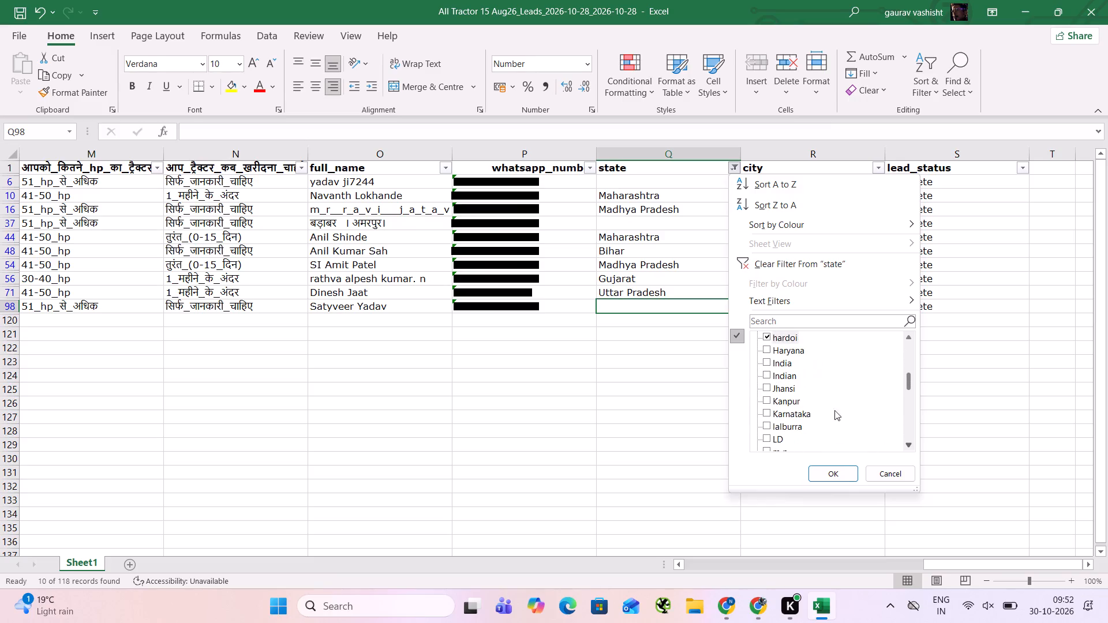
click(780, 371)
click(780, 367)
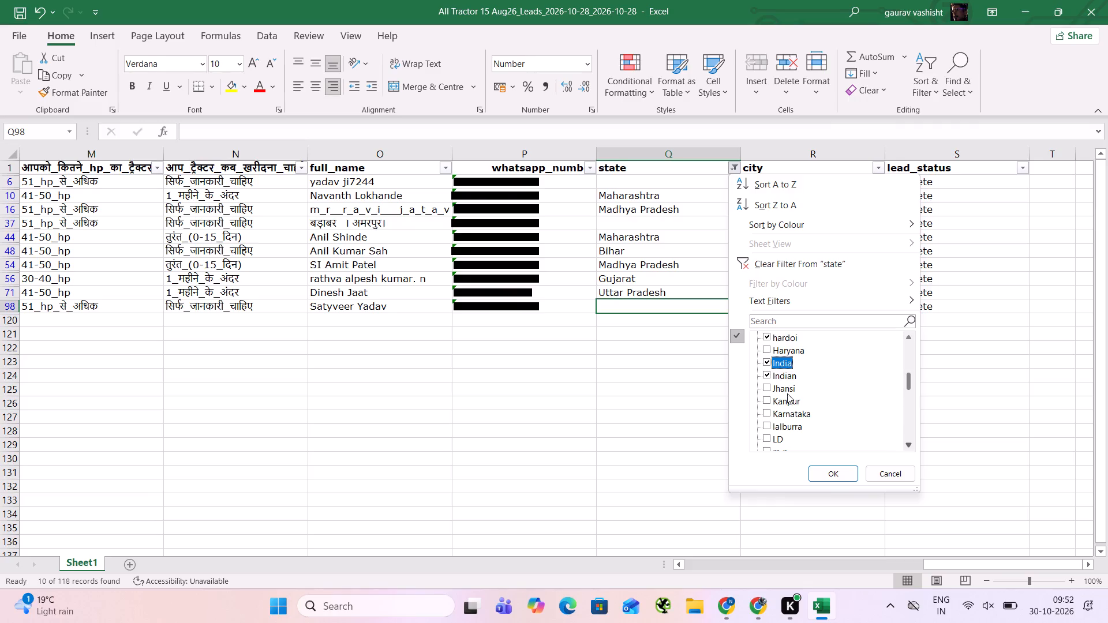
click(788, 386)
click(786, 396)
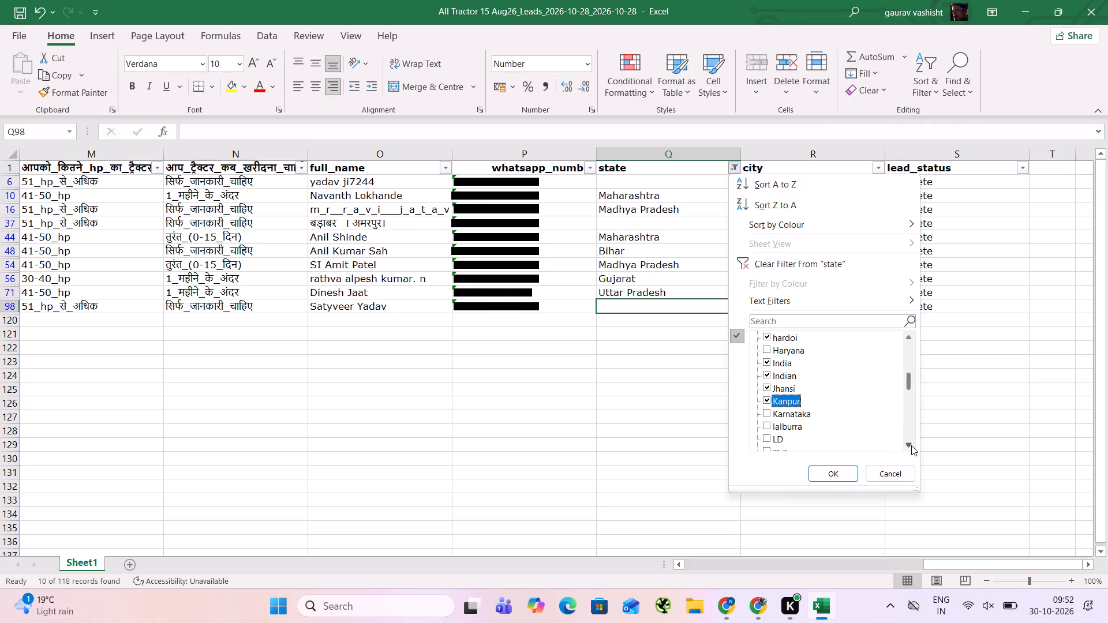
click(911, 446)
click(911, 446)
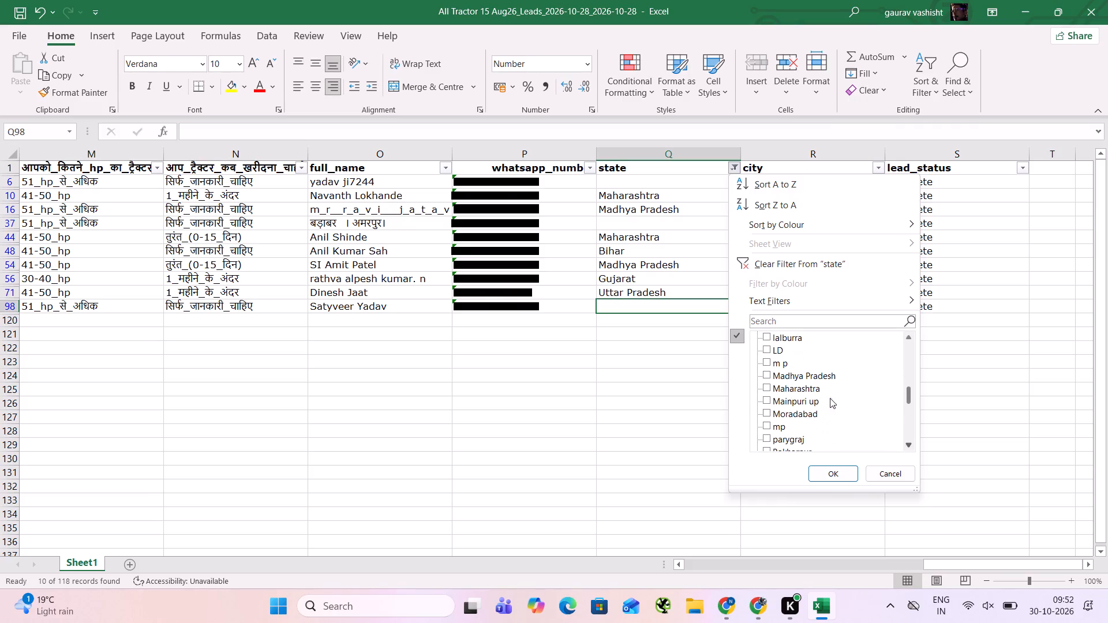
click(808, 403)
click(807, 407)
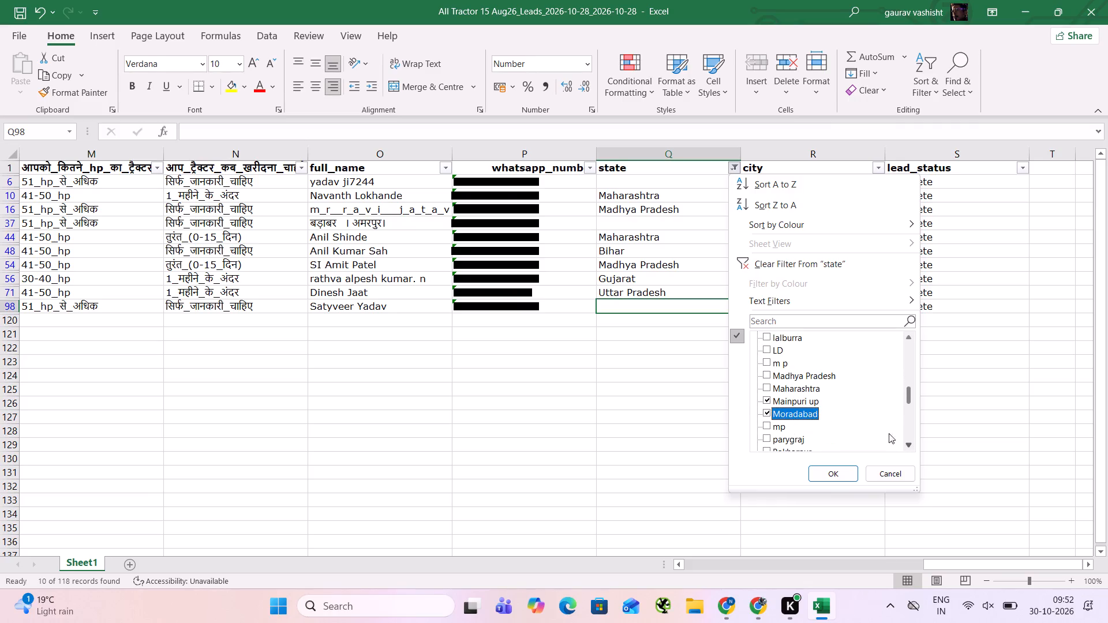
click(911, 446)
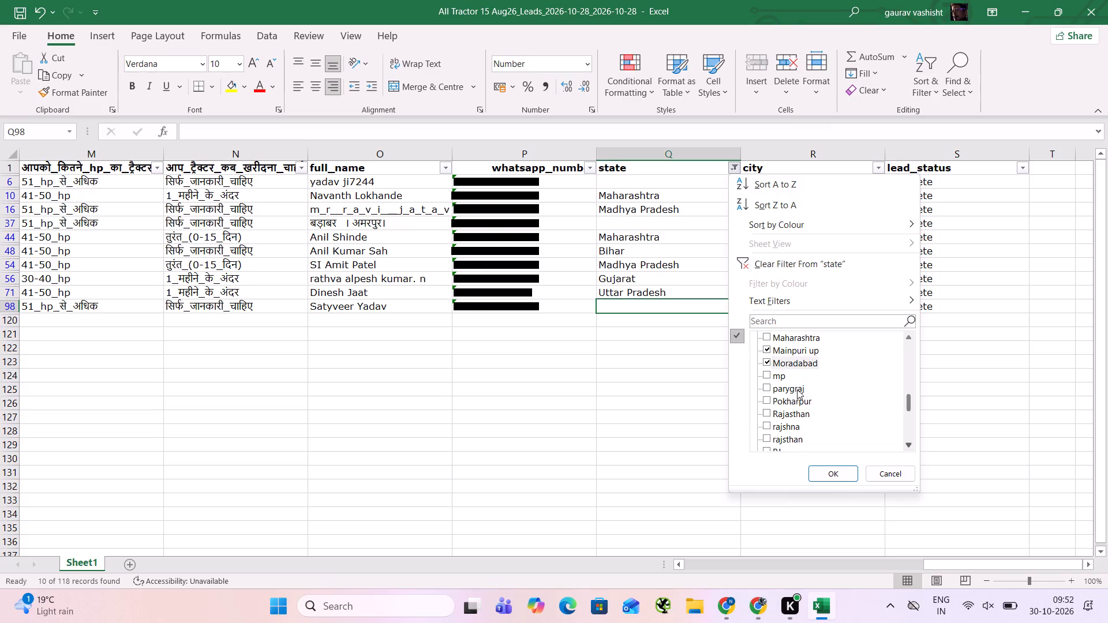
click(791, 394)
click(792, 401)
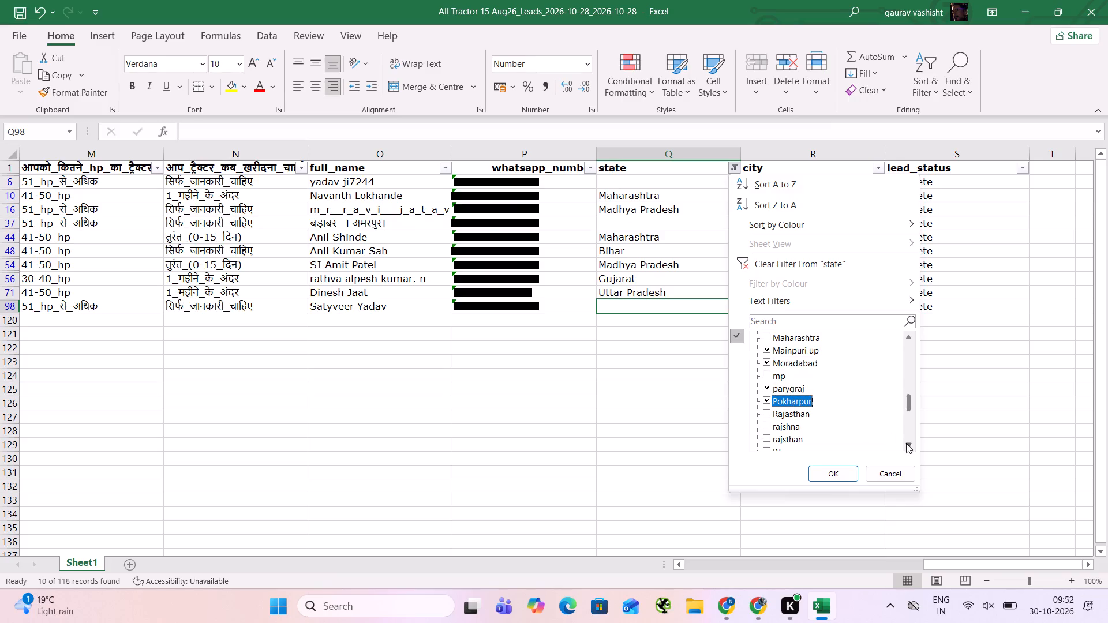
Add s, the personal name below it, Success mantra Guru, u, Uattar pradesh, UP, Uttar pradesh, उत्तर प्रदेश and मैनपुरी, and apply the state filter.
click(907, 444)
click(907, 444)
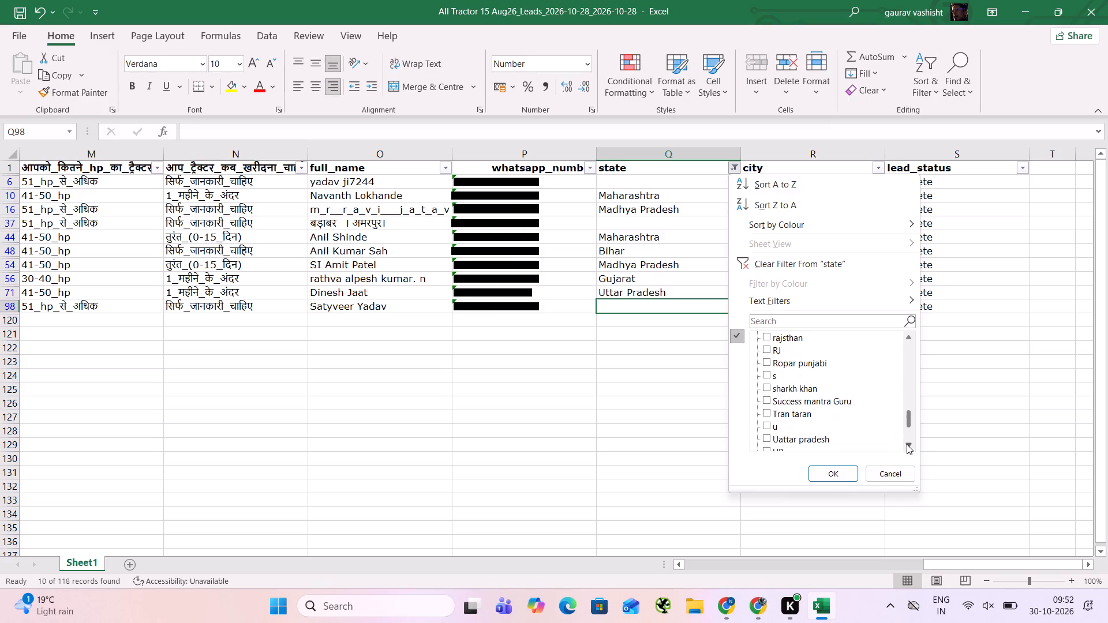
click(907, 444)
click(774, 370)
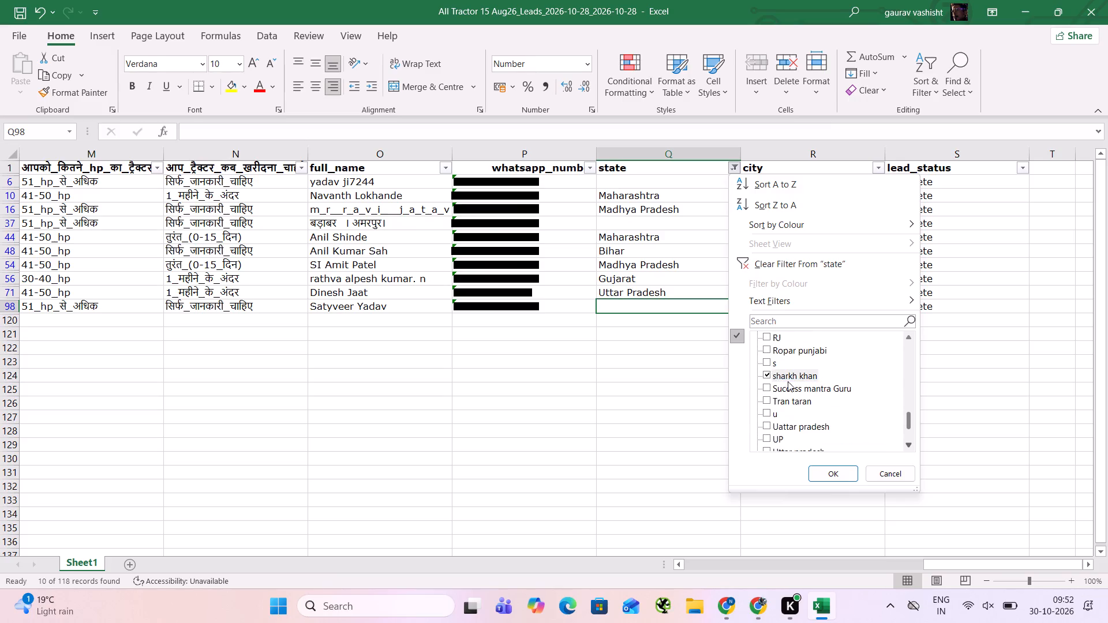
click(796, 389)
click(771, 362)
click(770, 419)
click(781, 423)
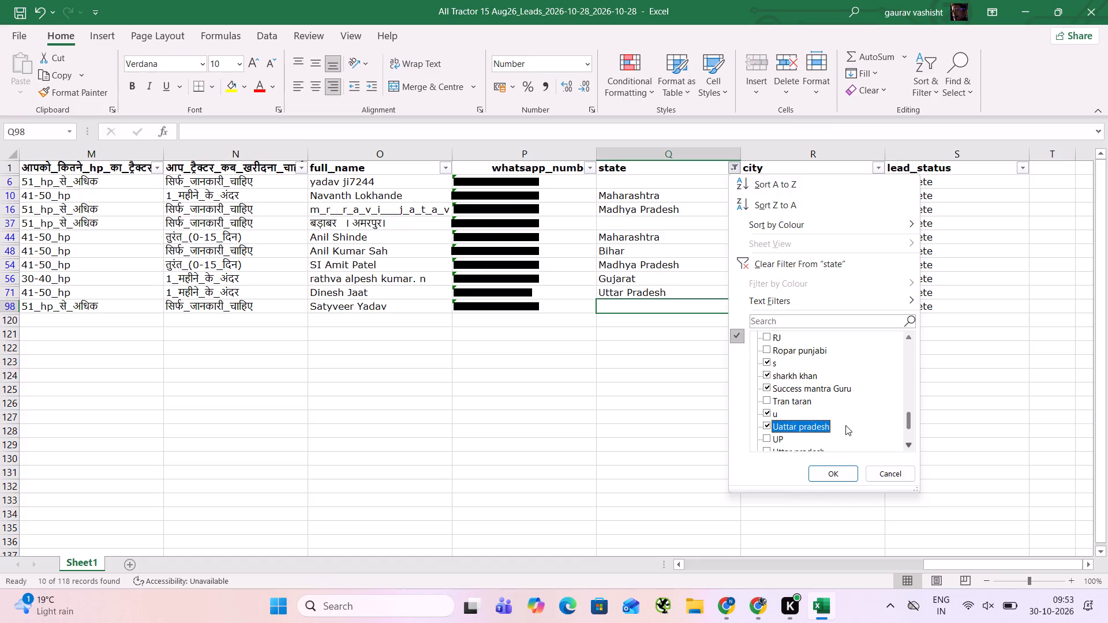
click(916, 447)
click(913, 447)
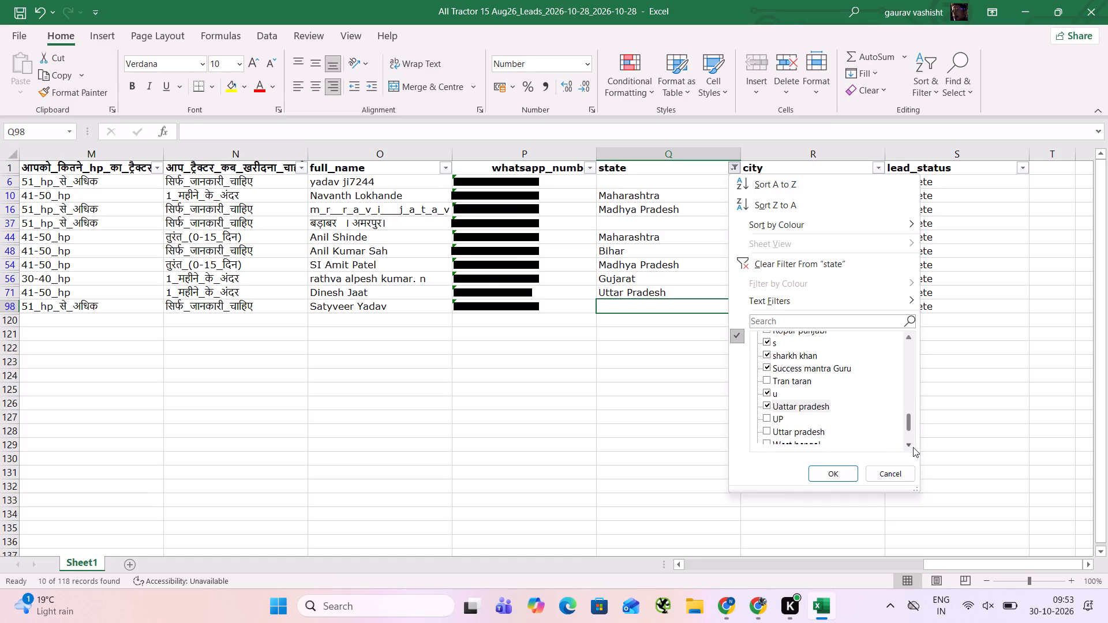
click(774, 410)
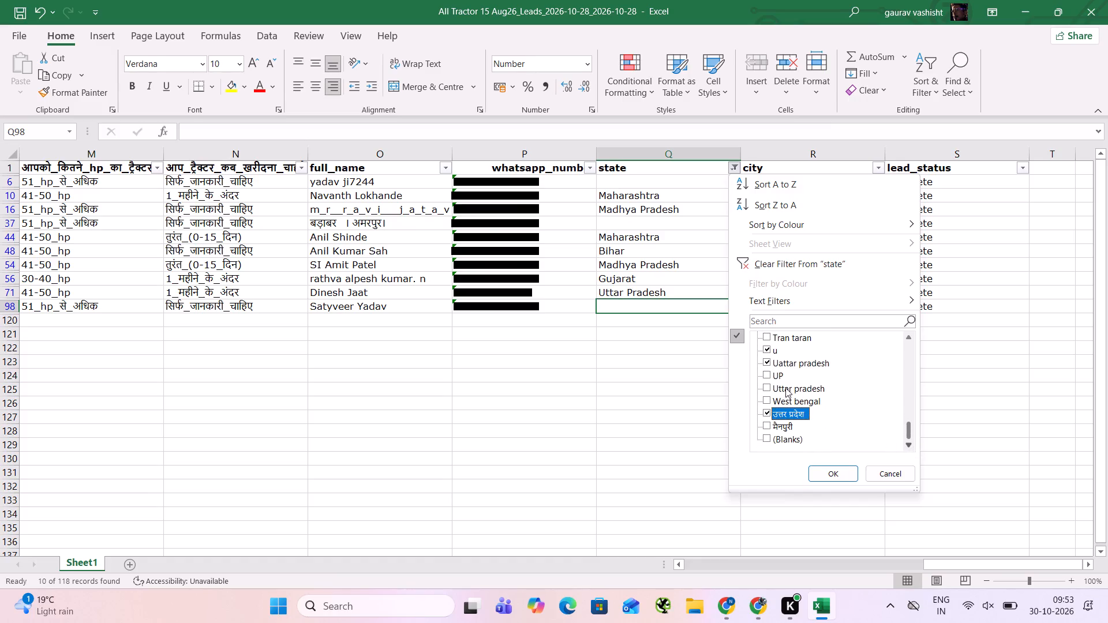
click(786, 384)
click(772, 376)
click(783, 426)
click(818, 465)
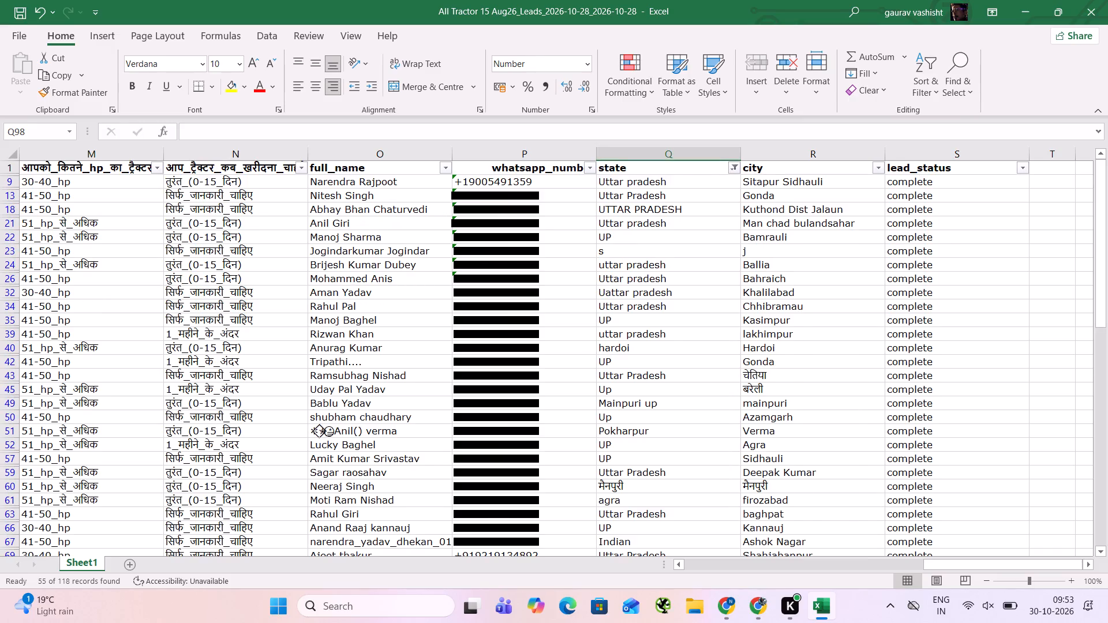
Copy Uttar Pradesh from row 13 into row 9's state and fill it down through all filtered rows to row 119.
click(649, 196)
key(ctrl+c)
key(Up)
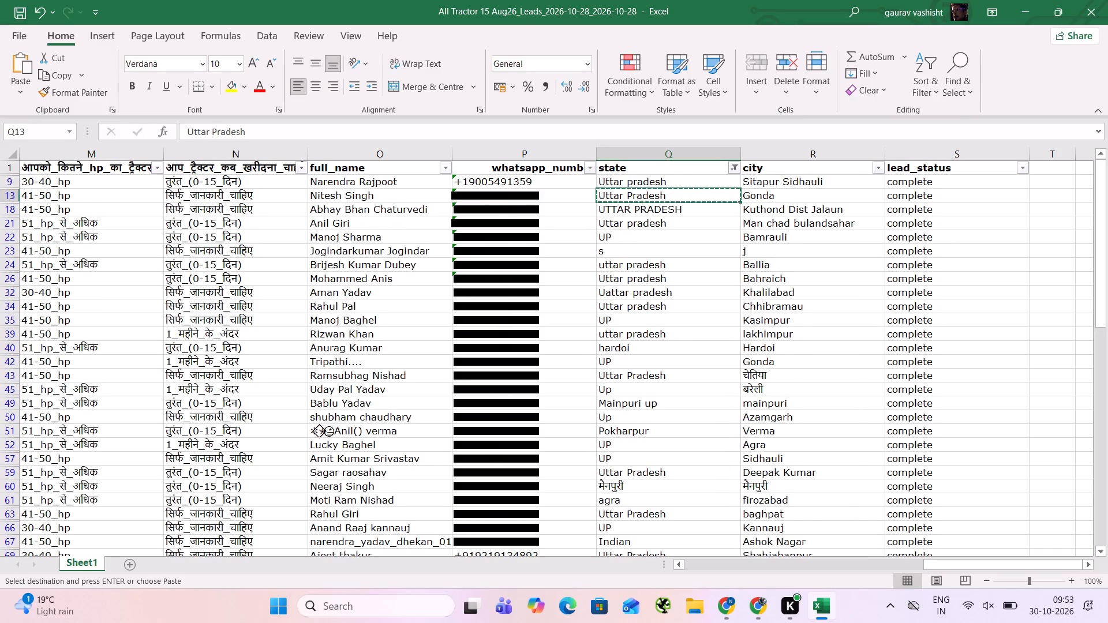
key(ctrl+v)
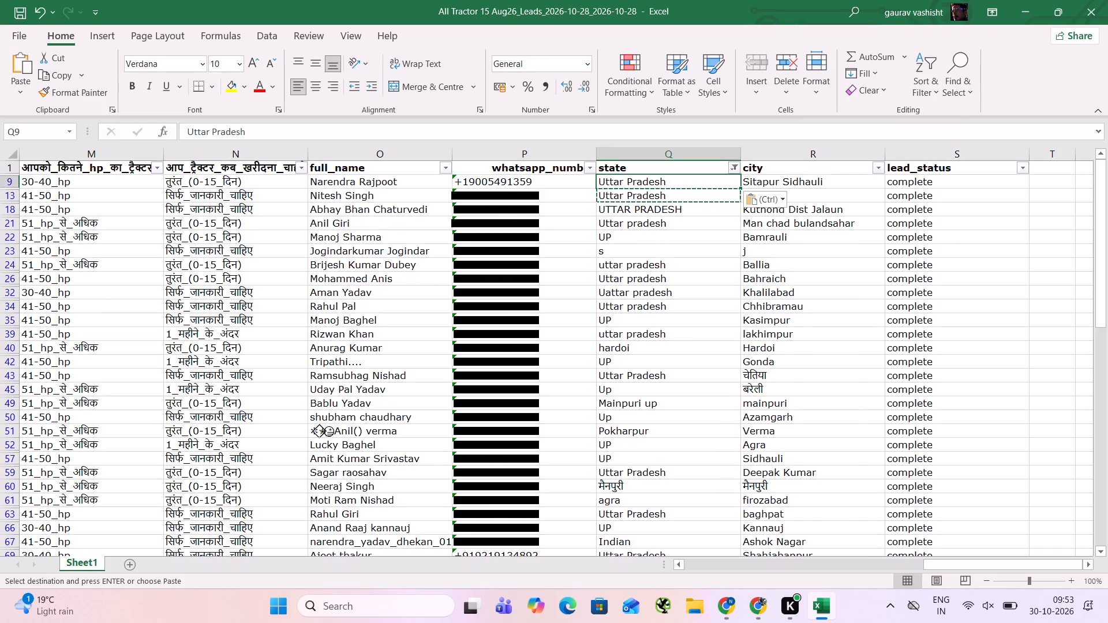
key(ctrl+shift+Down)
key(ctrl+d)
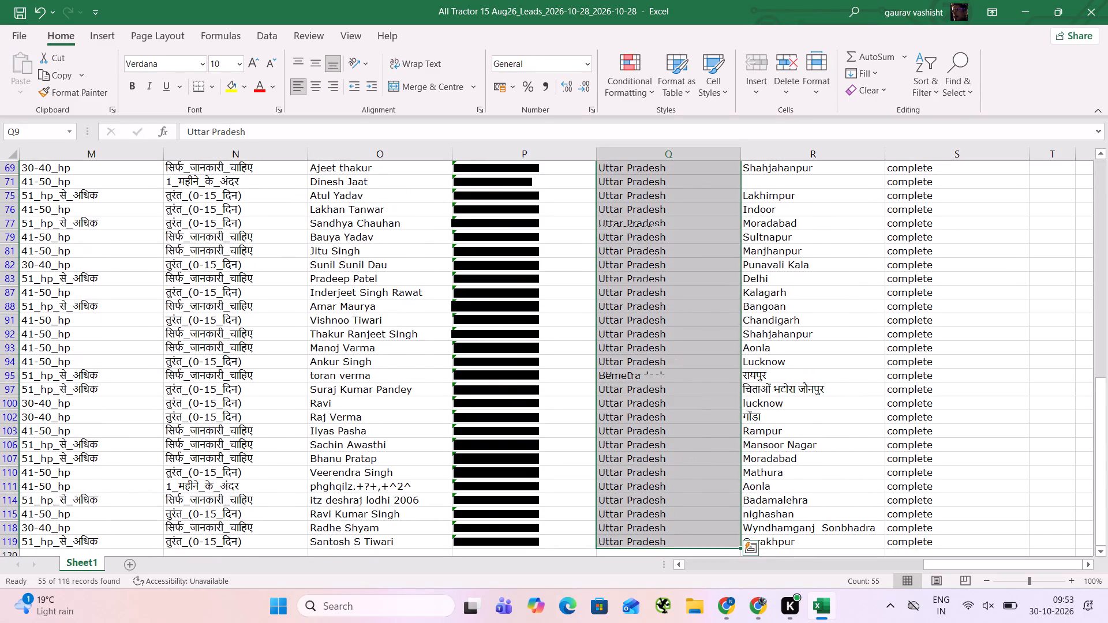
key(Up)
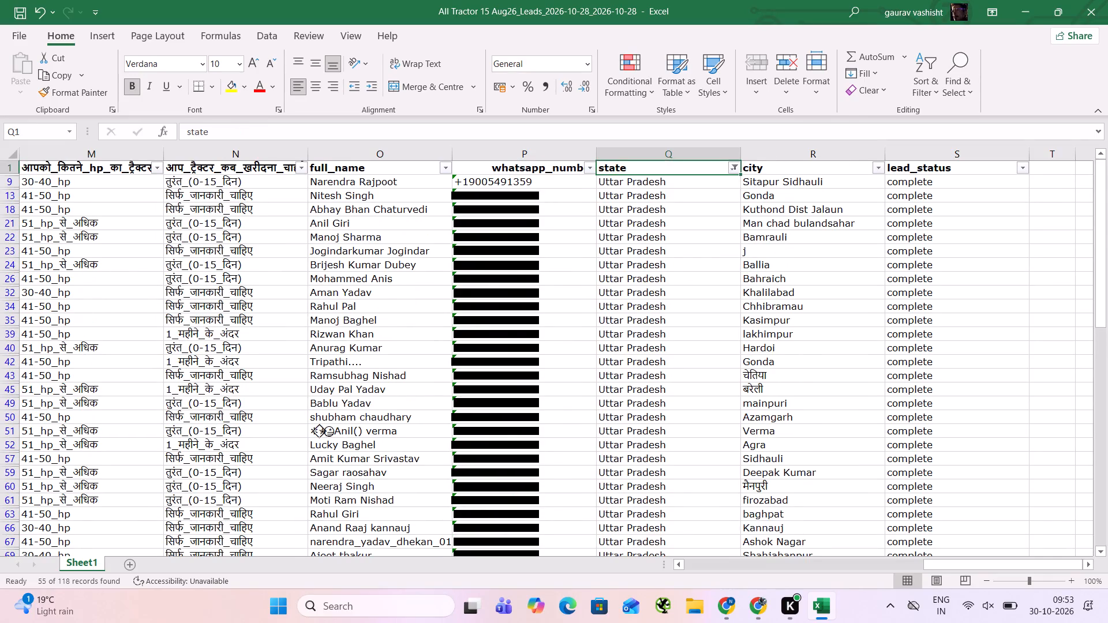
Reset the state filter selection and pick only Ashok nagar, BR, BR31, Chandan and chhattisgarh.
click(735, 171)
click(788, 339)
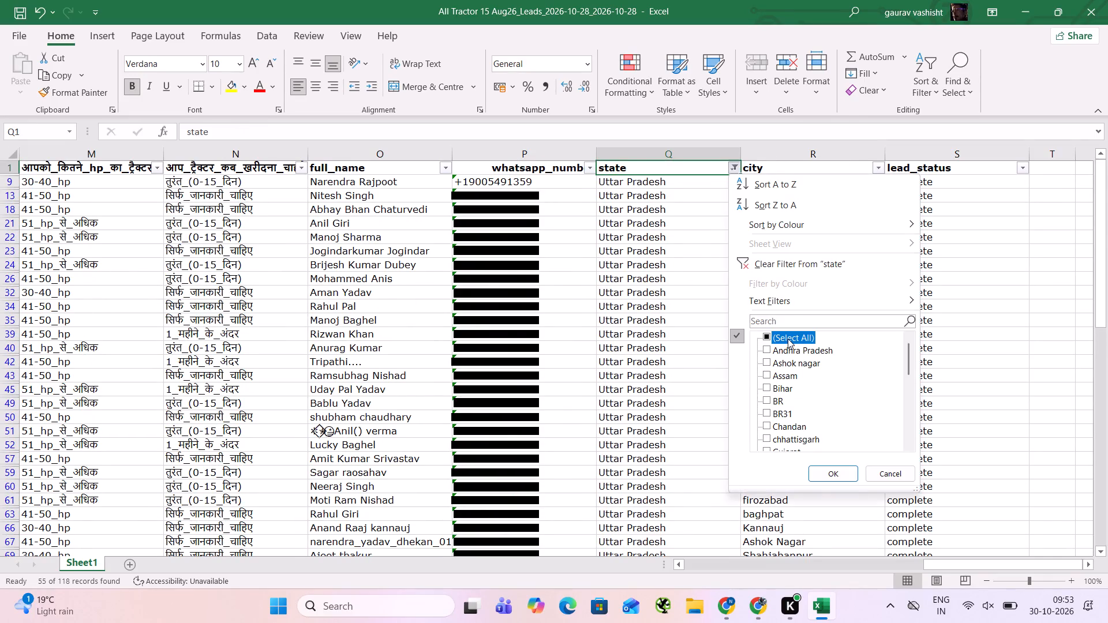
click(788, 339)
click(791, 362)
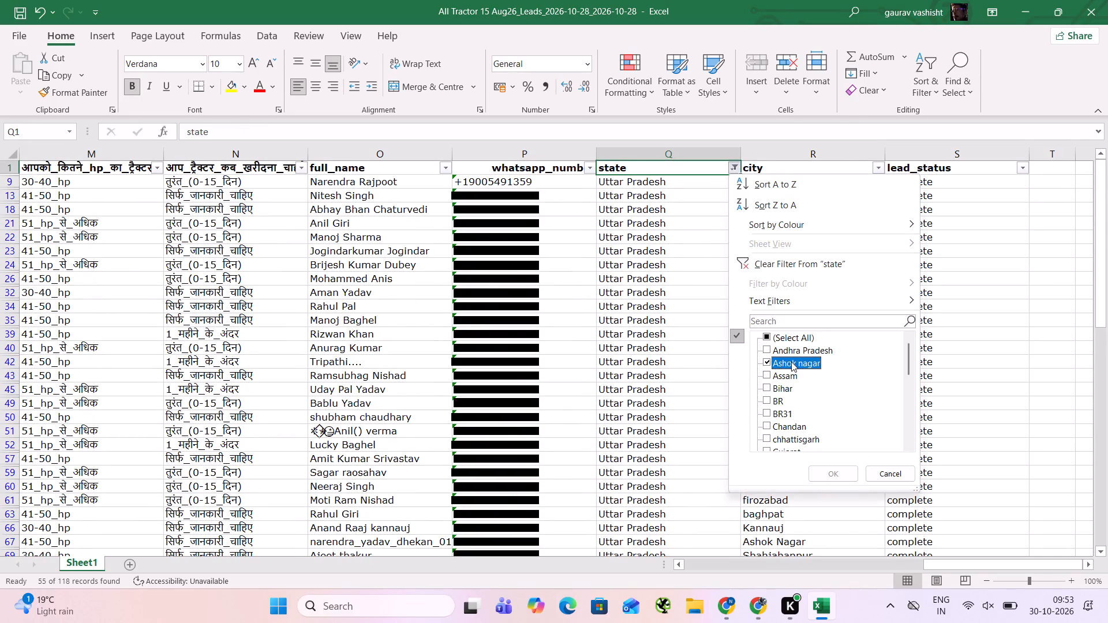
click(779, 401)
click(780, 411)
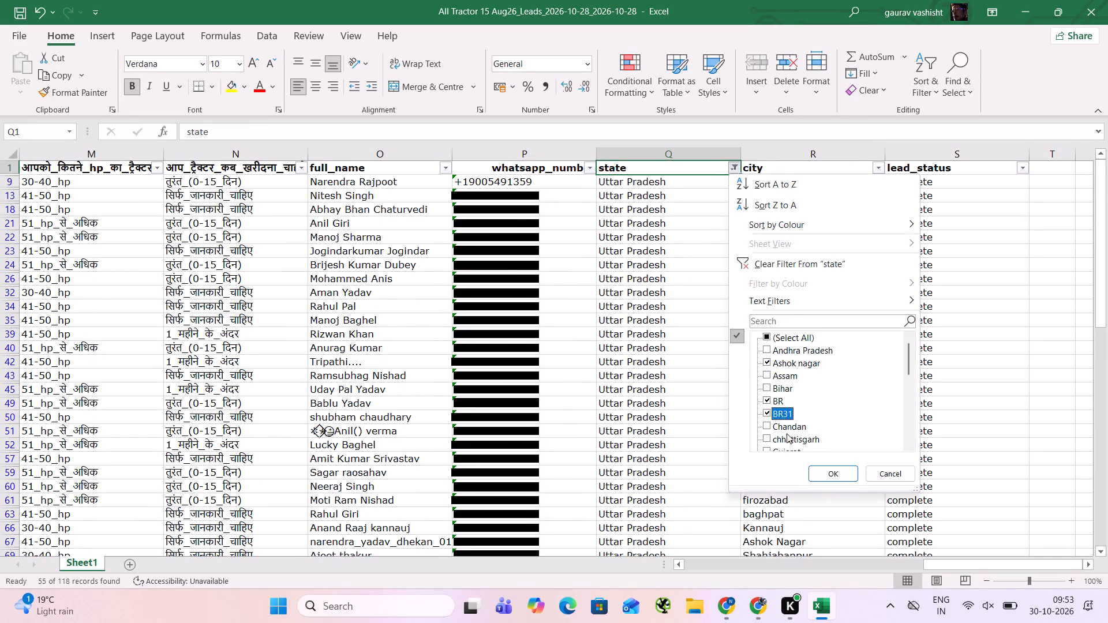
click(788, 434)
click(787, 429)
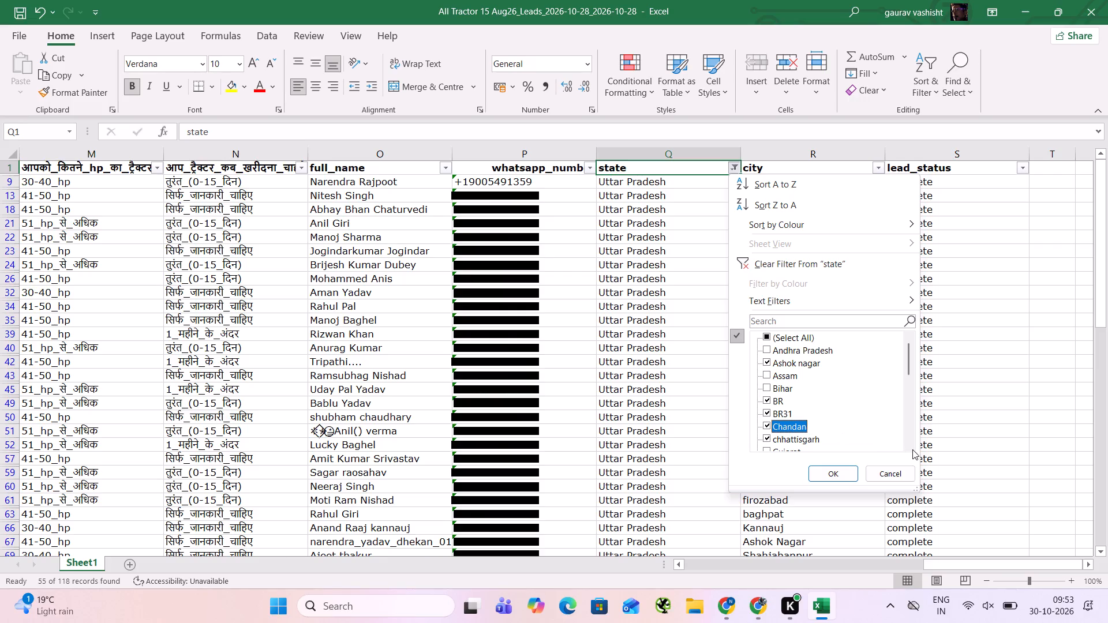
Add lalburra, LD, rajshna and rajsthan to the state filter selection.
double_click(908, 446)
double_click(908, 446)
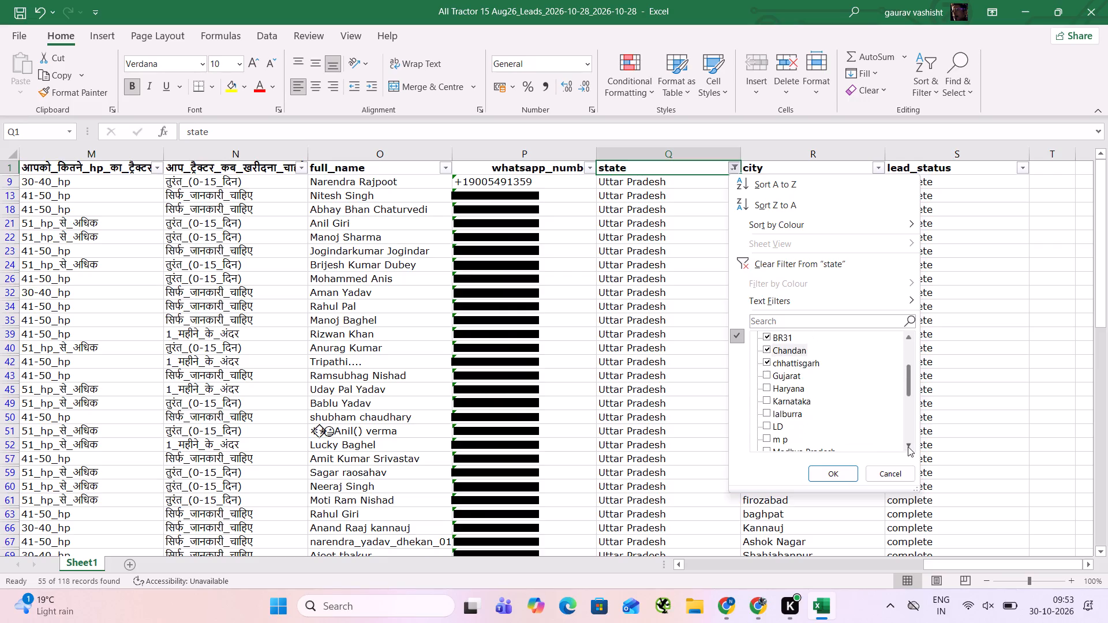
click(908, 446)
double_click(908, 446)
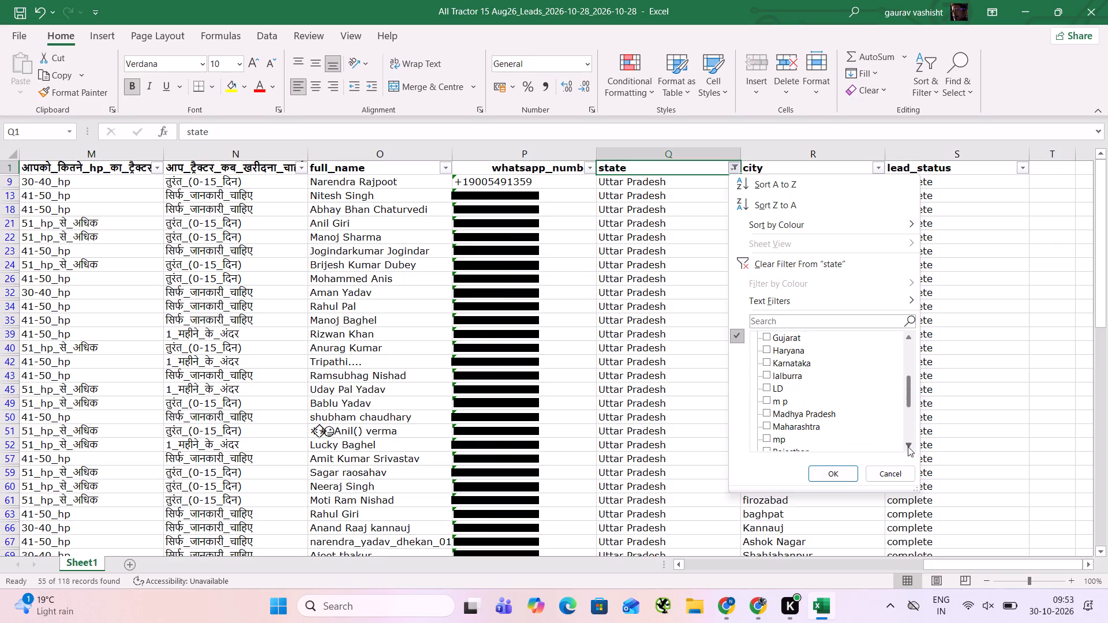
click(908, 446)
click(908, 446)
click(908, 446)
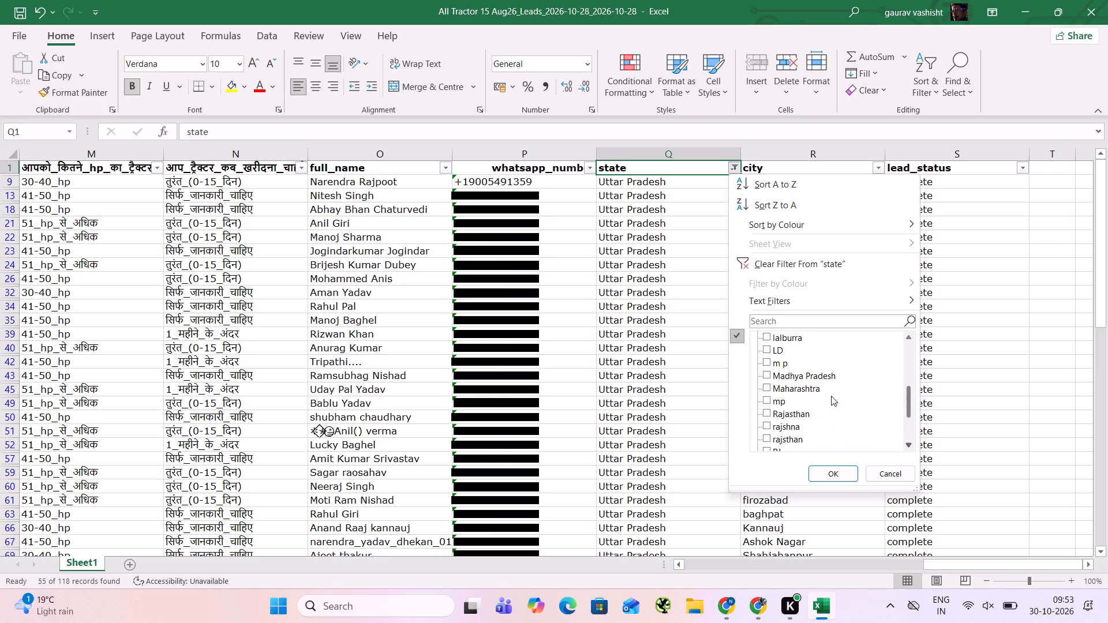
click(789, 343)
click(772, 353)
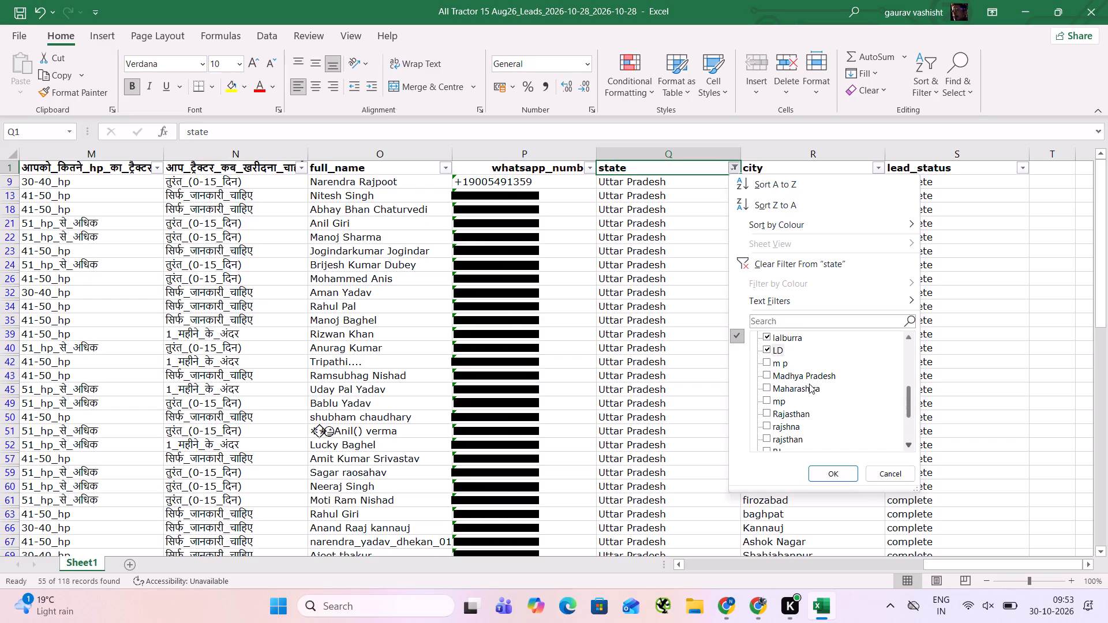
click(789, 427)
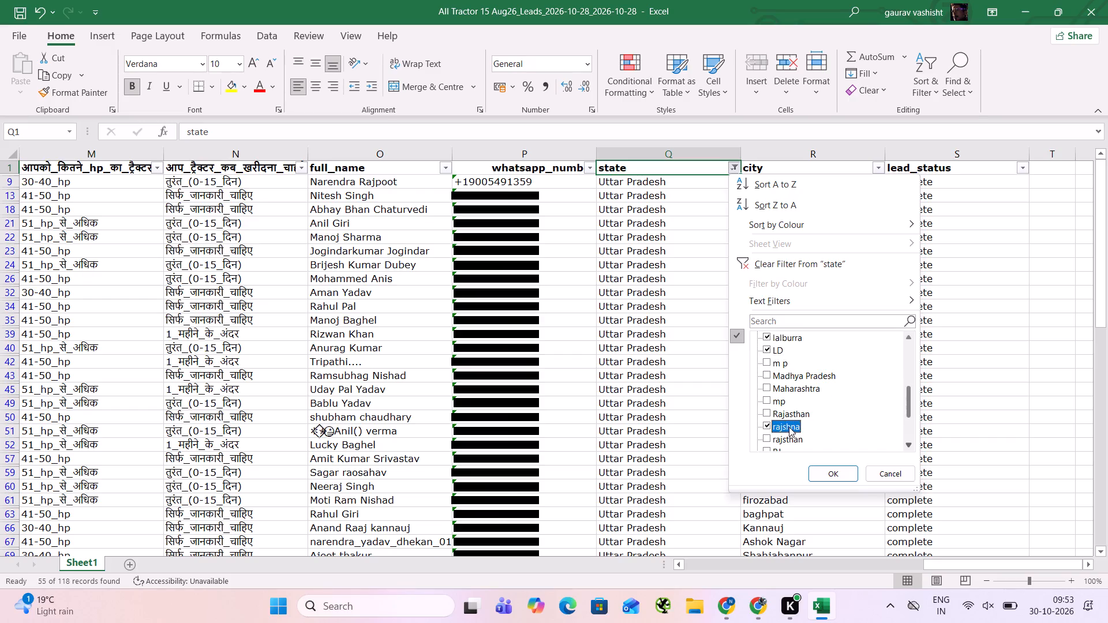
click(791, 434)
Add RJ, Ropar punjabi and Tran taran to the selection and apply the state filter.
click(916, 448)
click(908, 448)
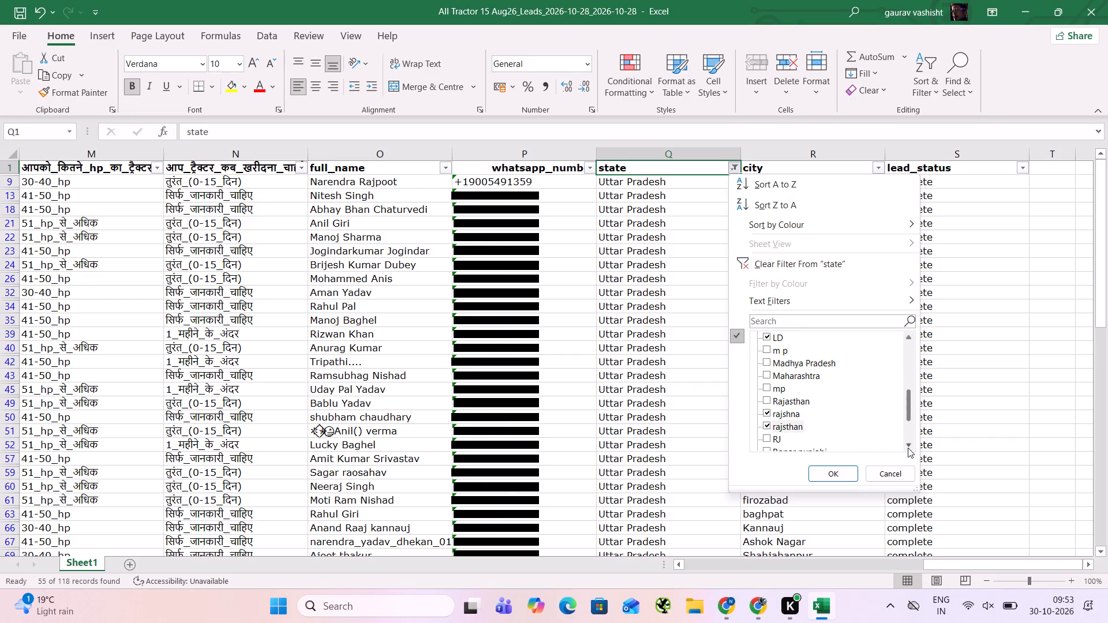
click(904, 446)
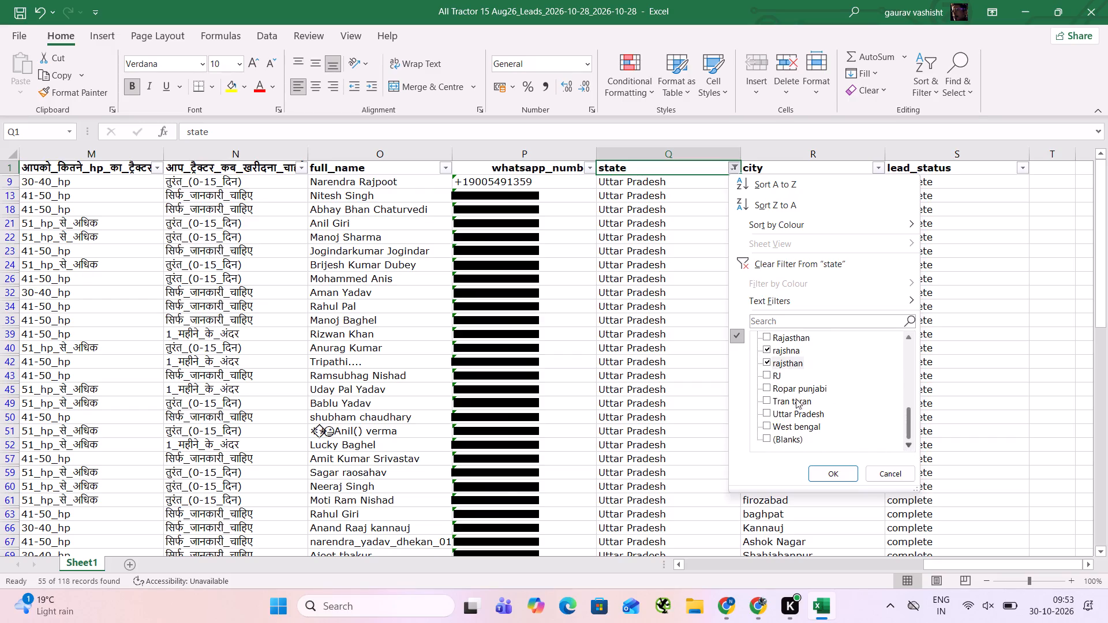
click(768, 376)
click(774, 390)
click(790, 400)
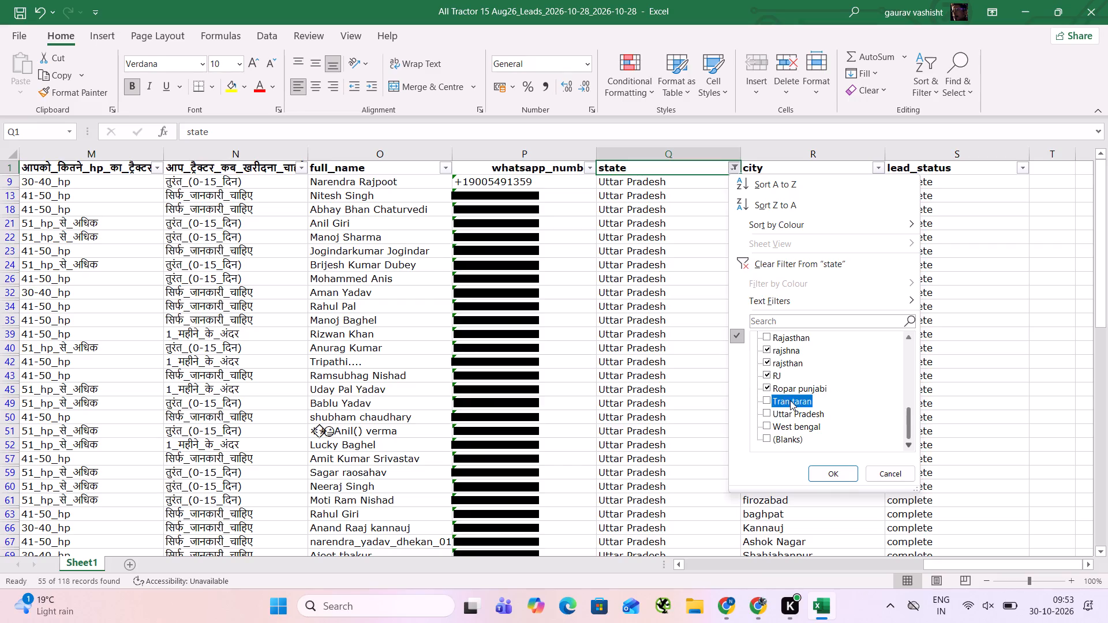
click(830, 478)
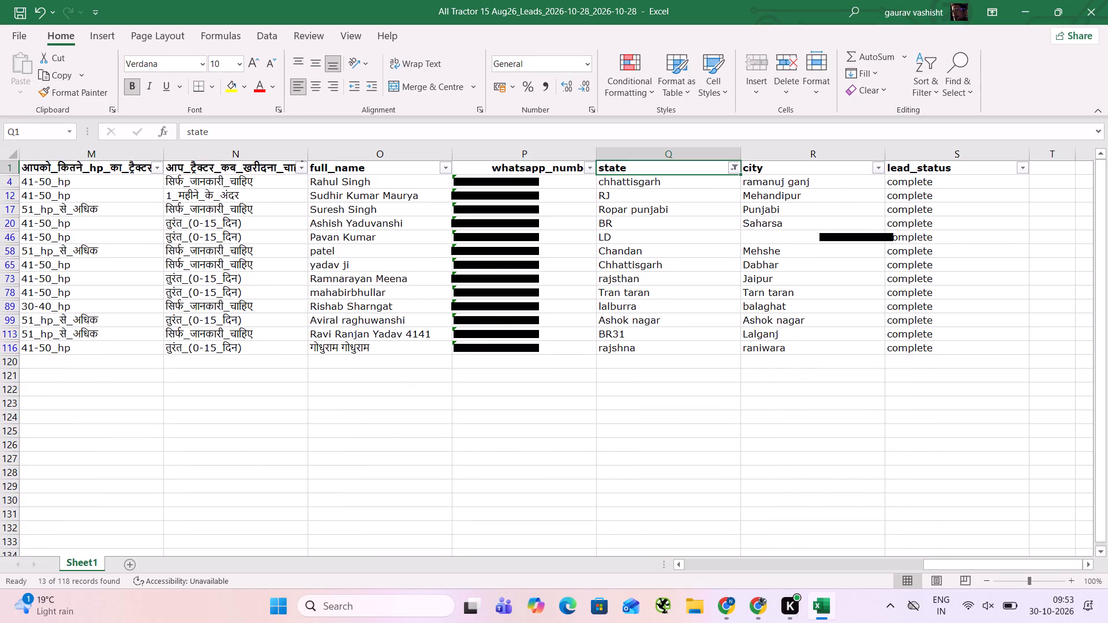
Set row 4's state to Chattisgarh and clear its city.
click(664, 181)
text(Chattisgarh)
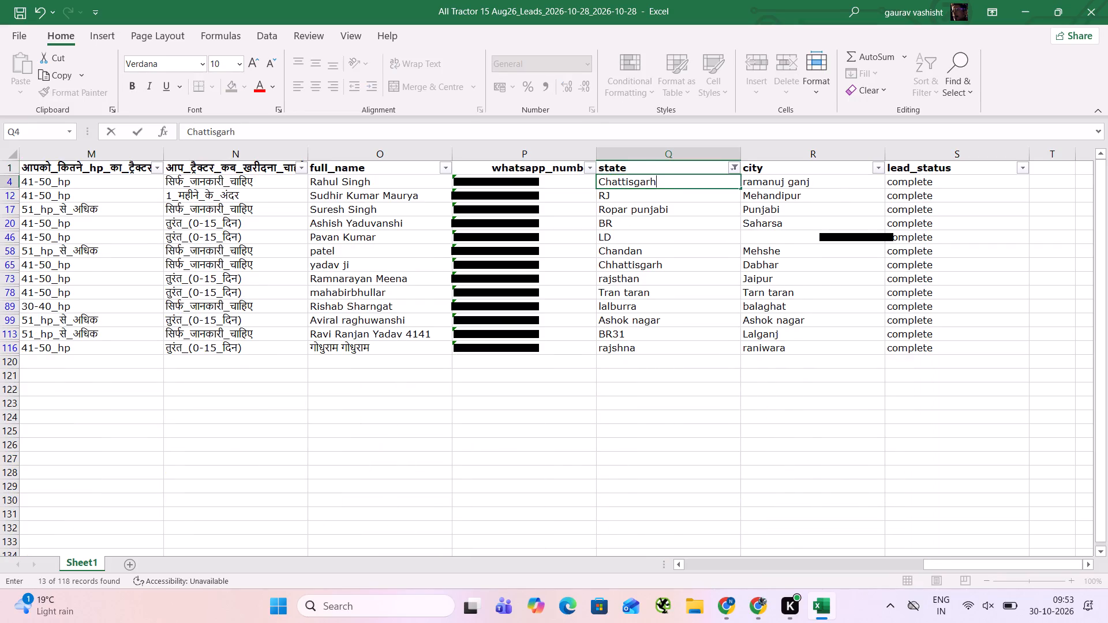
key(Right)
key(BackSpace)
key(Down)
Set row 12's state to Rajasthan.
key(Left)
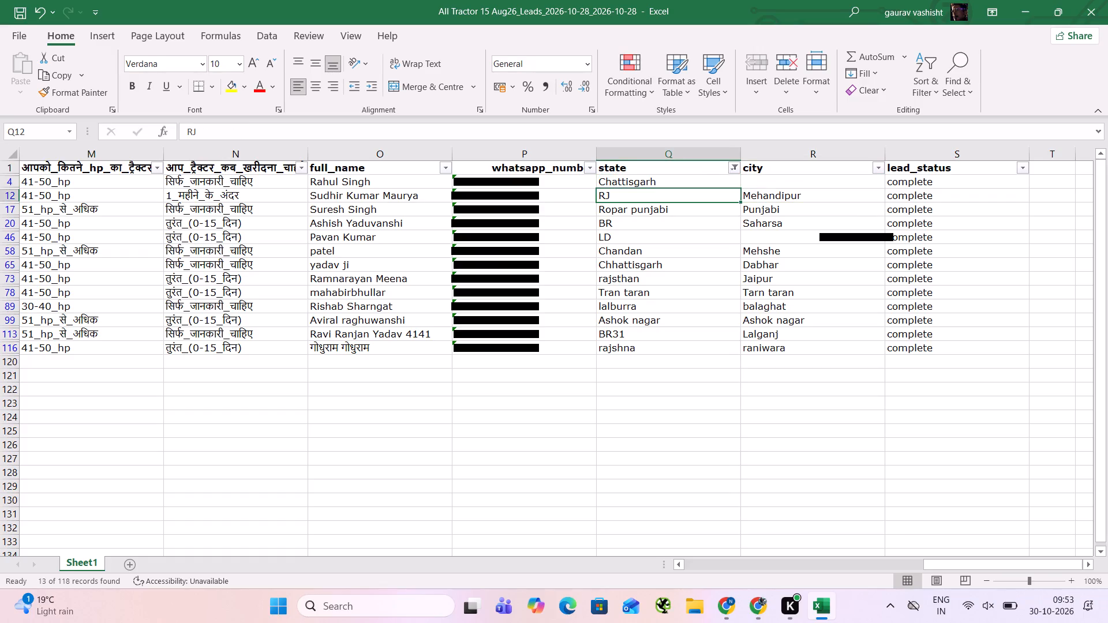
key(shift+r)
text(ajast)
text(j=)
key(BackSpace)
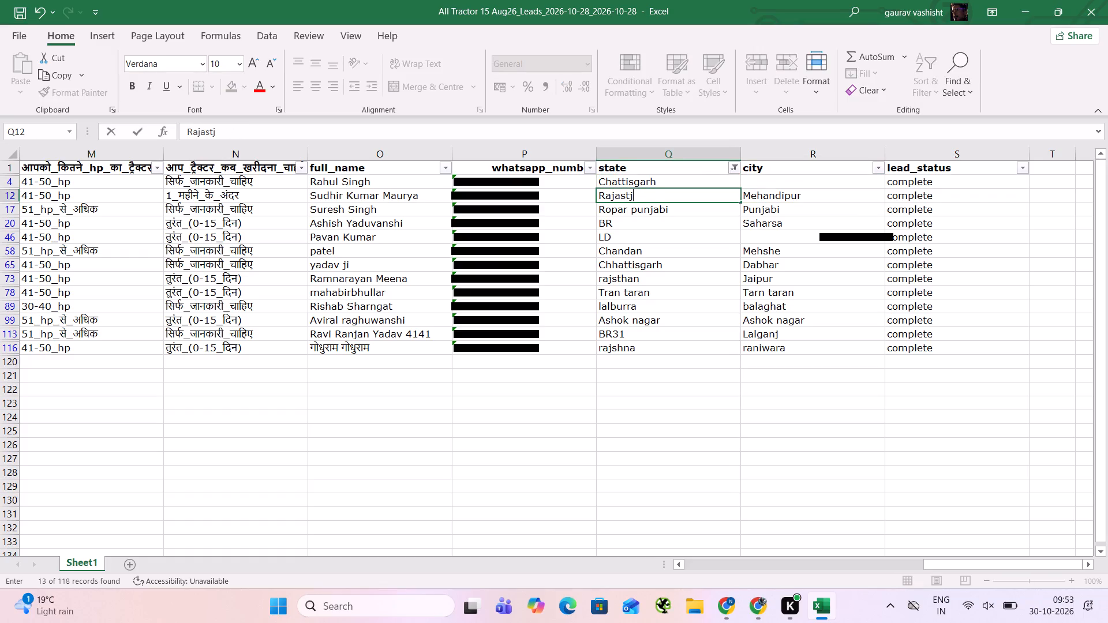
key(BackSpace)
text(han)
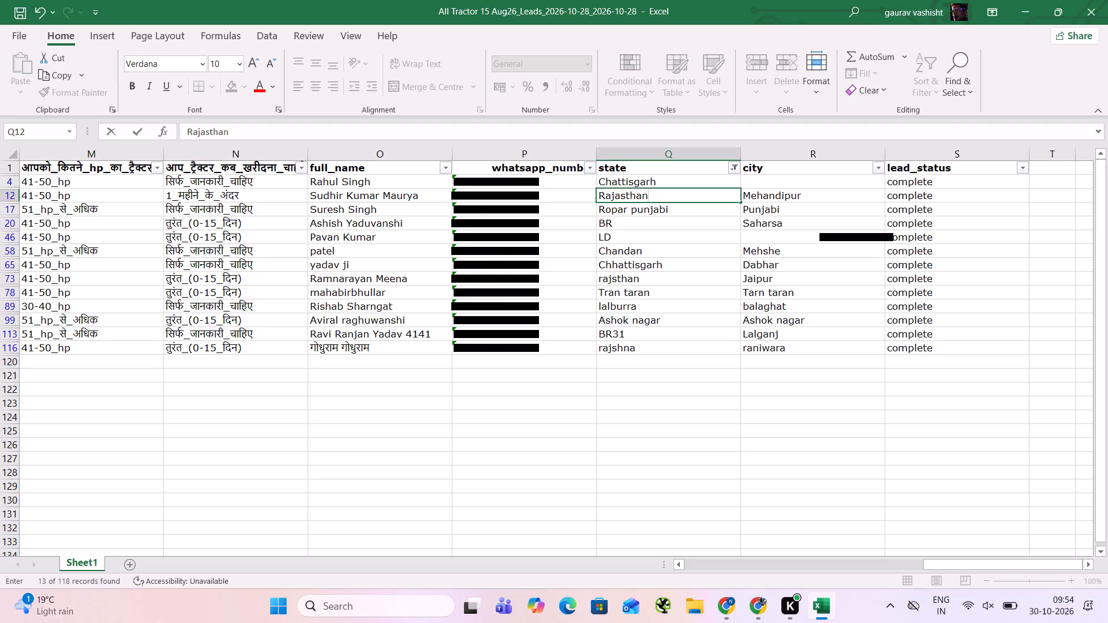
key(Right)
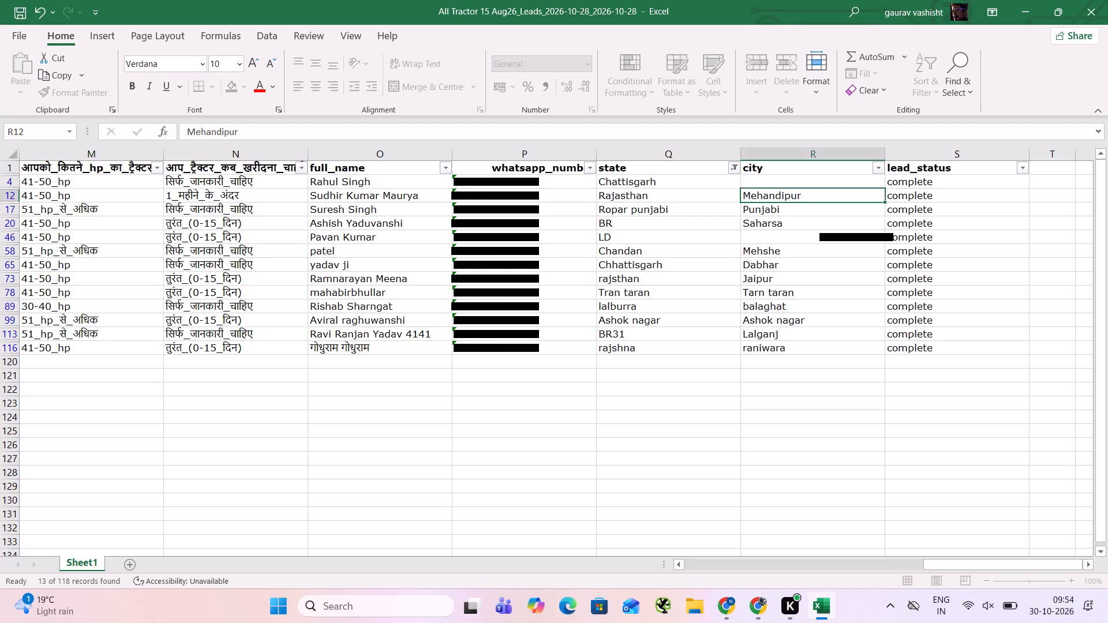
Clear row 17's city and set the state to Punjab in row 17 and Bihar in row 20.
key(Down)
key(BackSpace)
key(Left)
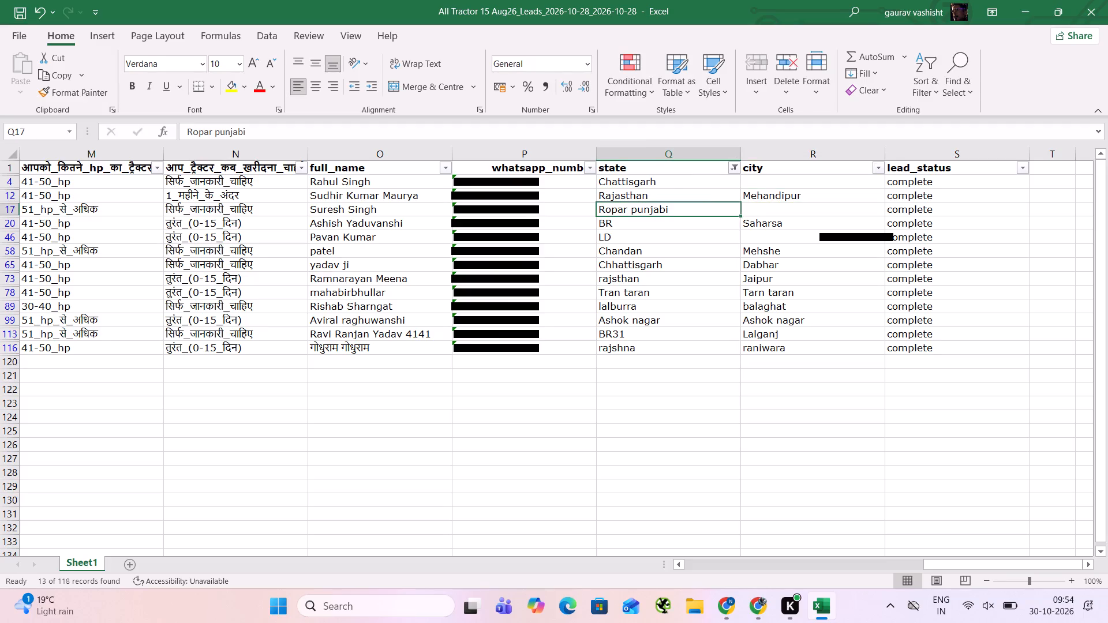
text(Punjab)
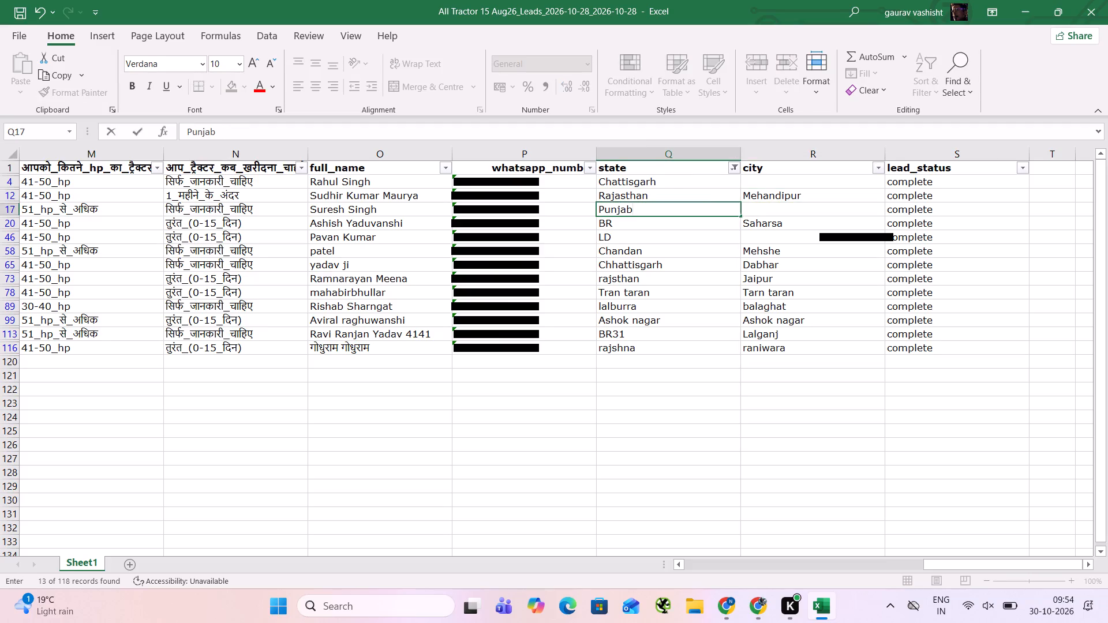
key(Down)
text(Bihar)
key(Down)
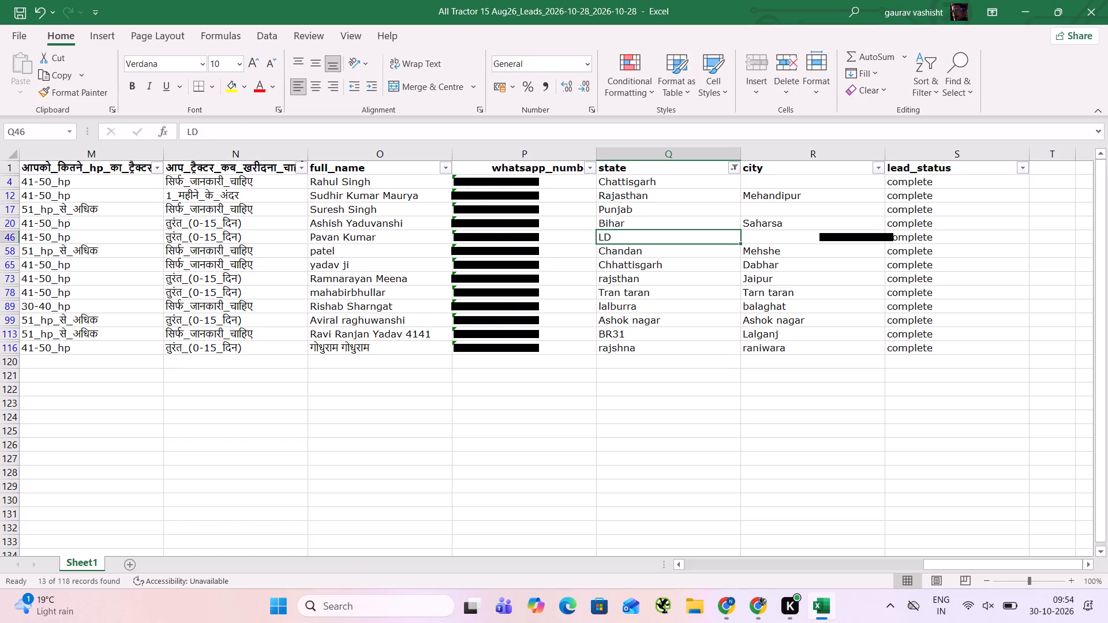
Clear both the state and city cells in rows 46 and 58.
key(Right)
key(BackSpace)
key(Left)
key(BackSpace)
key(Down)
key(BackSpace)
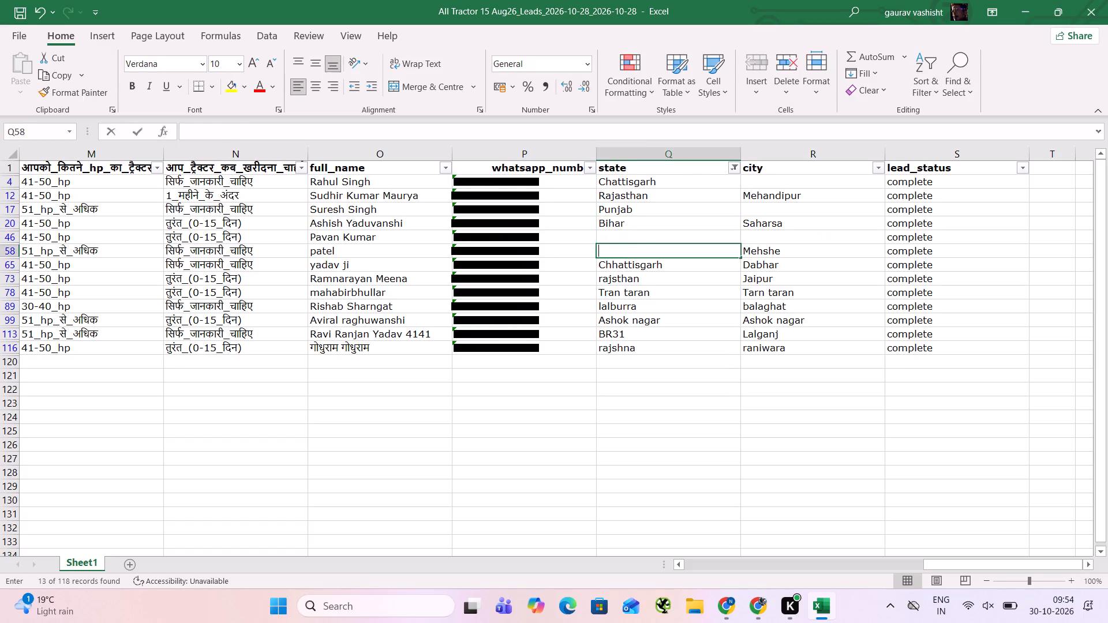
key(Right)
key(BackSpace)
key(Down)
Set row 65's state to Chattisgarh.
key(Left)
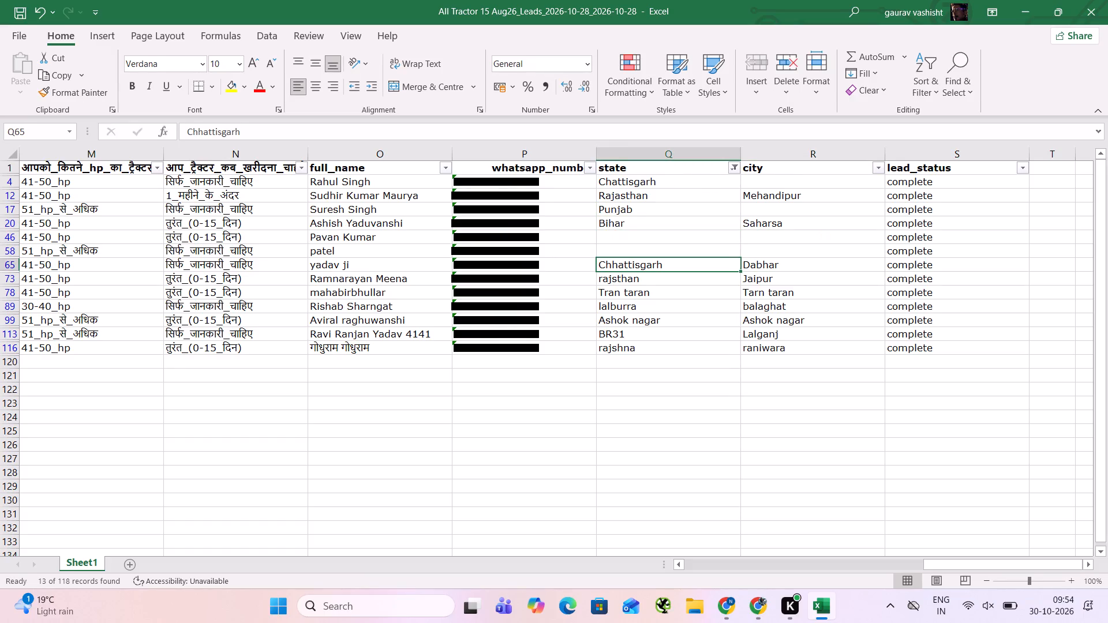
text(Chattisgarh)
key(Right)
Copy the state Rajasthan from row 12 into row 73's state cell.
key(Down)
key(Left)
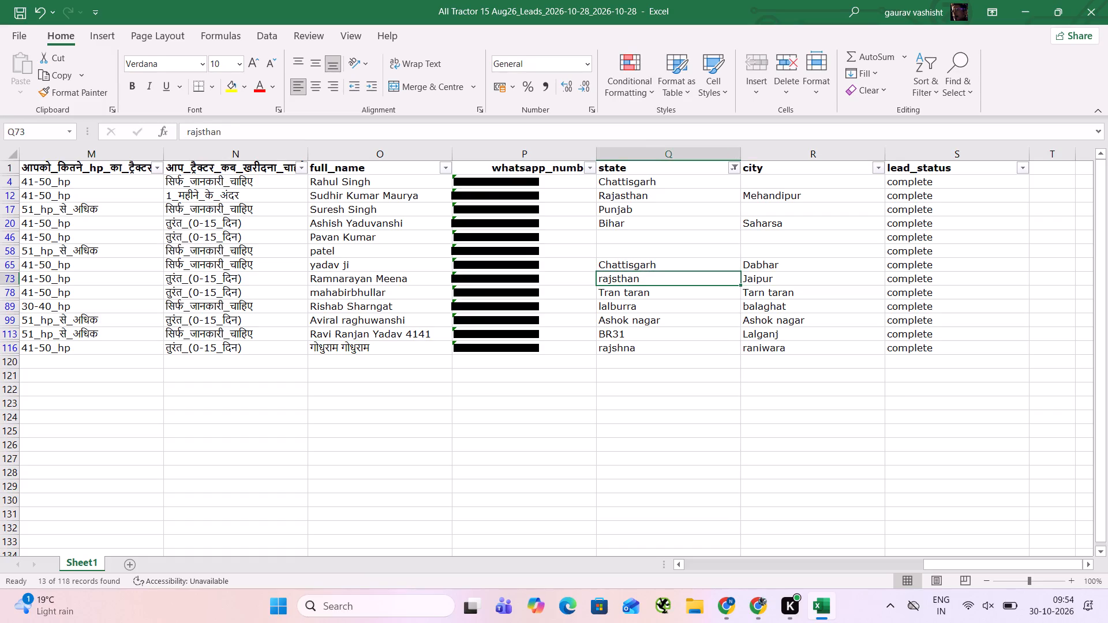
key(Up)
key(Up)
key(Up)
key(Up)
key(Up)
key(Up)
key(ctrl+c)
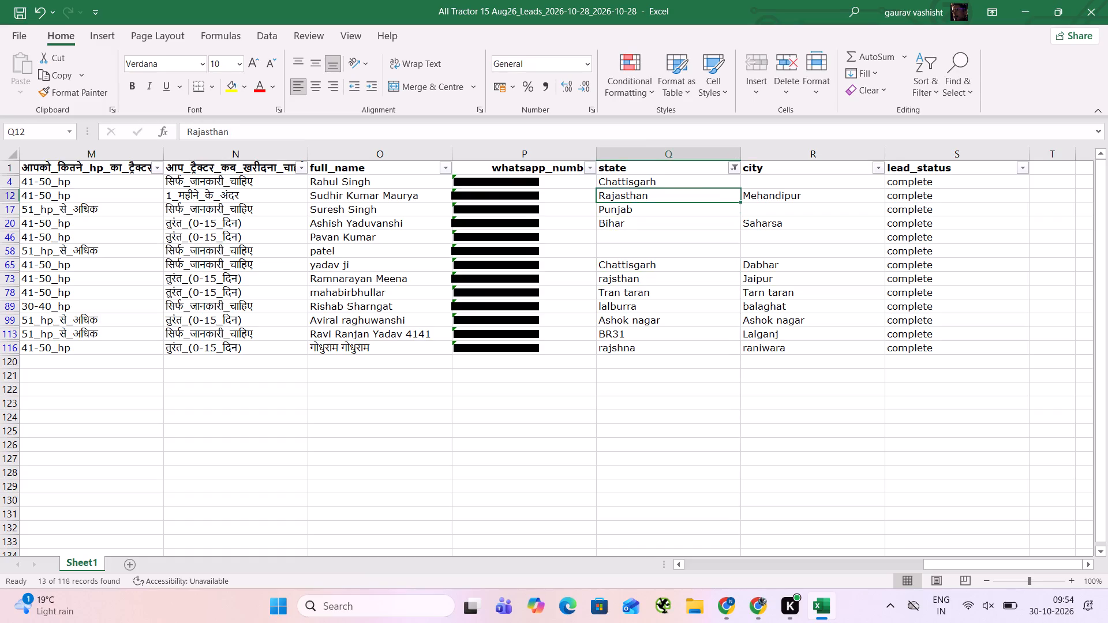
key(Down)
key(Down)
key(Down)
key(Down)
key(Down)
key(Down)
key(ctrl+v)
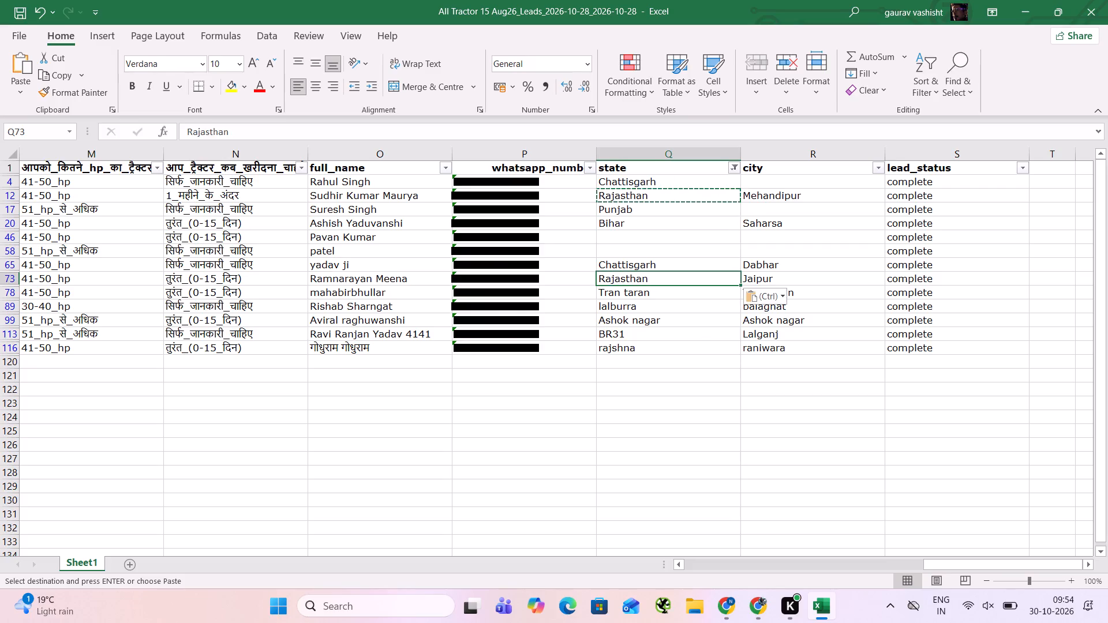
Set row 78's state to Punjab.
key(Down)
text(Punjab)
key(Down)
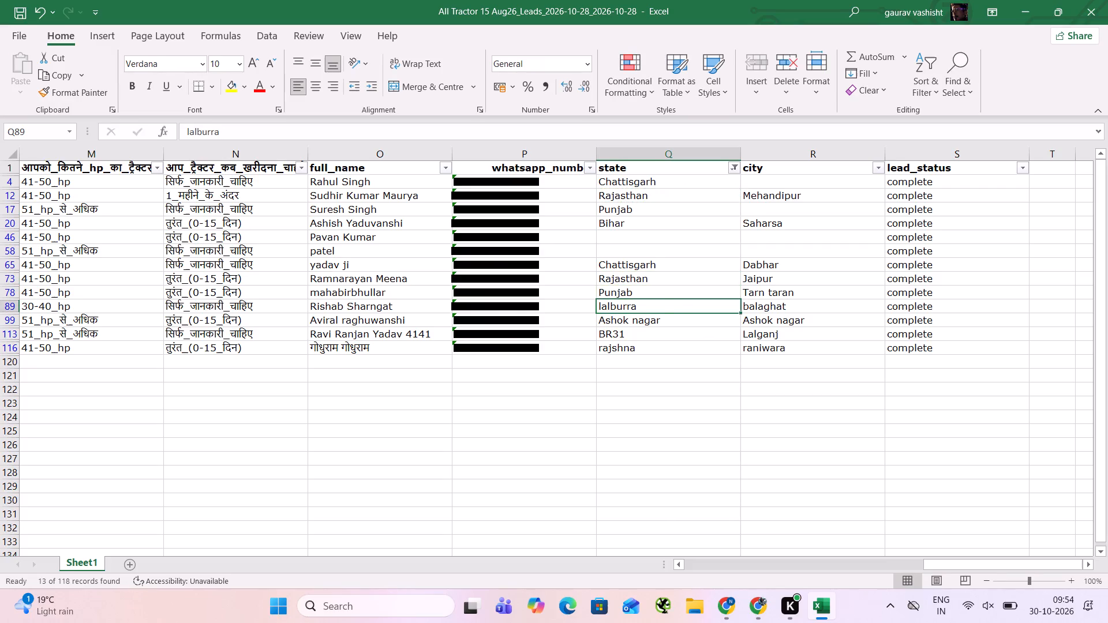
Set row 89's state to Uttar Pradesh and clear its city.
text(Utt)
key(Return)
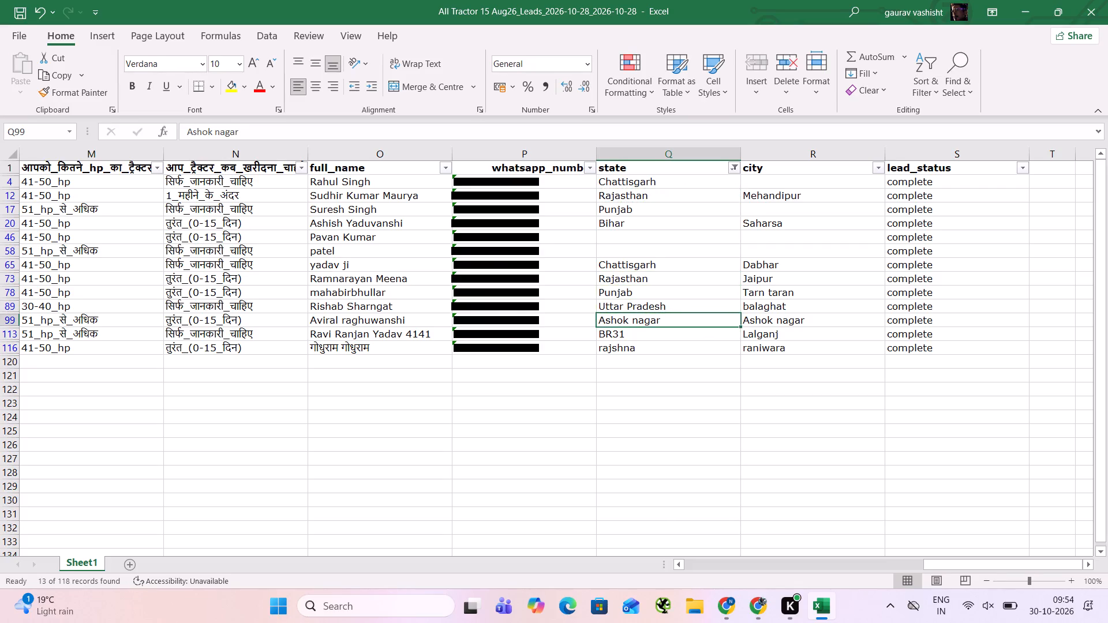
key(Right)
key(Up)
key(BackSpace)
key(Down)
Set the state to Madhya Pradesh in row 99, Bihar in row 113 and Rajasthan in row 116.
key(Left)
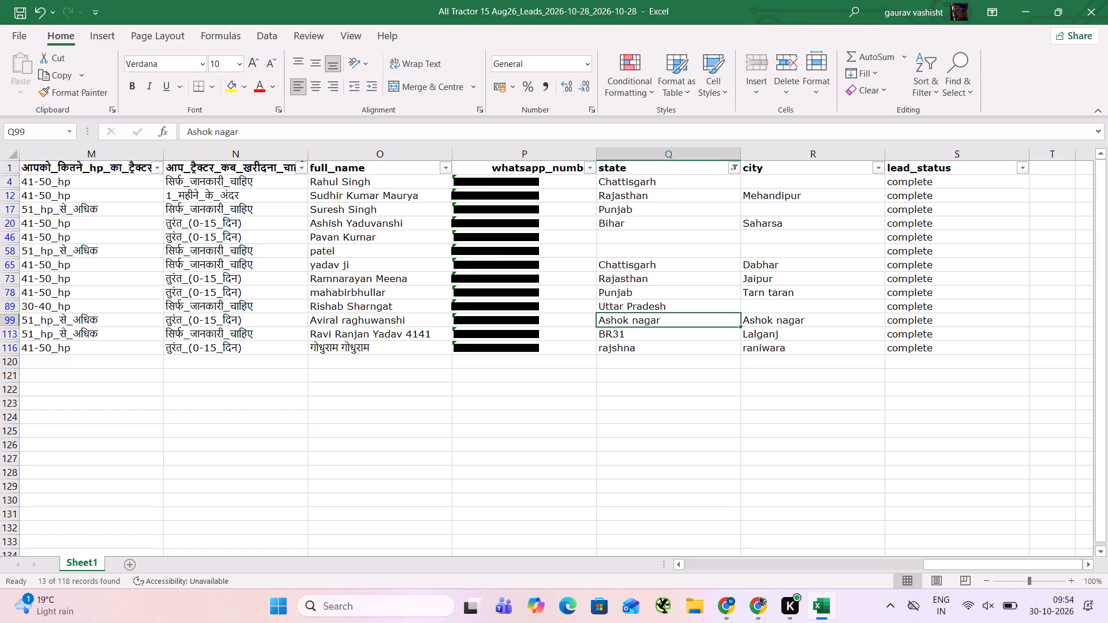
text(Madhya)
key(space)
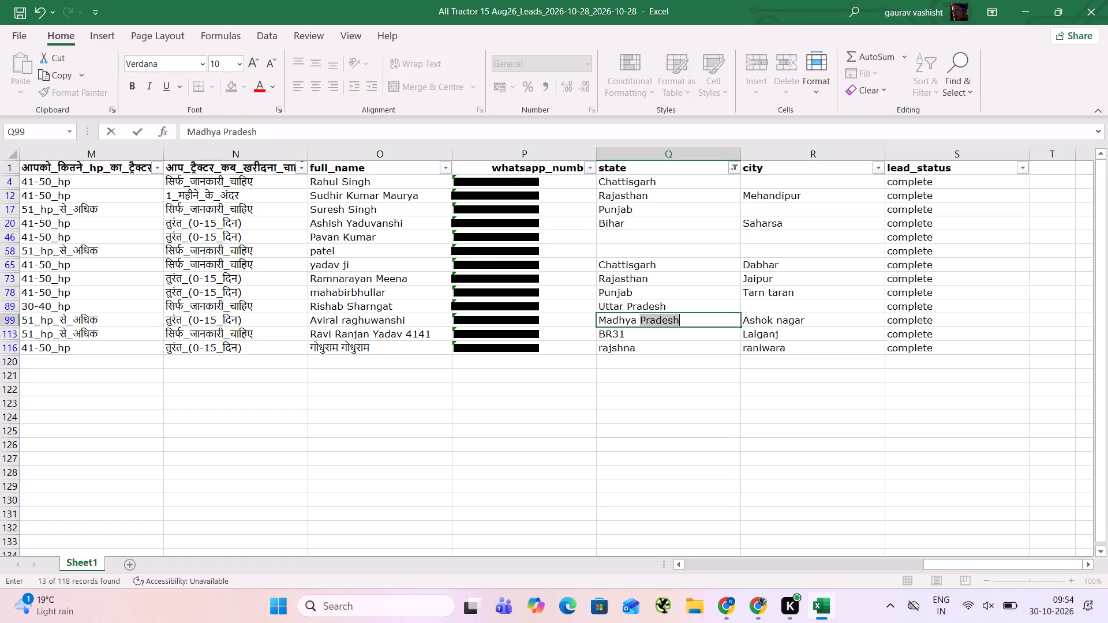
key(Return)
text(Bihar)
key(Down)
text(Rajasthan)
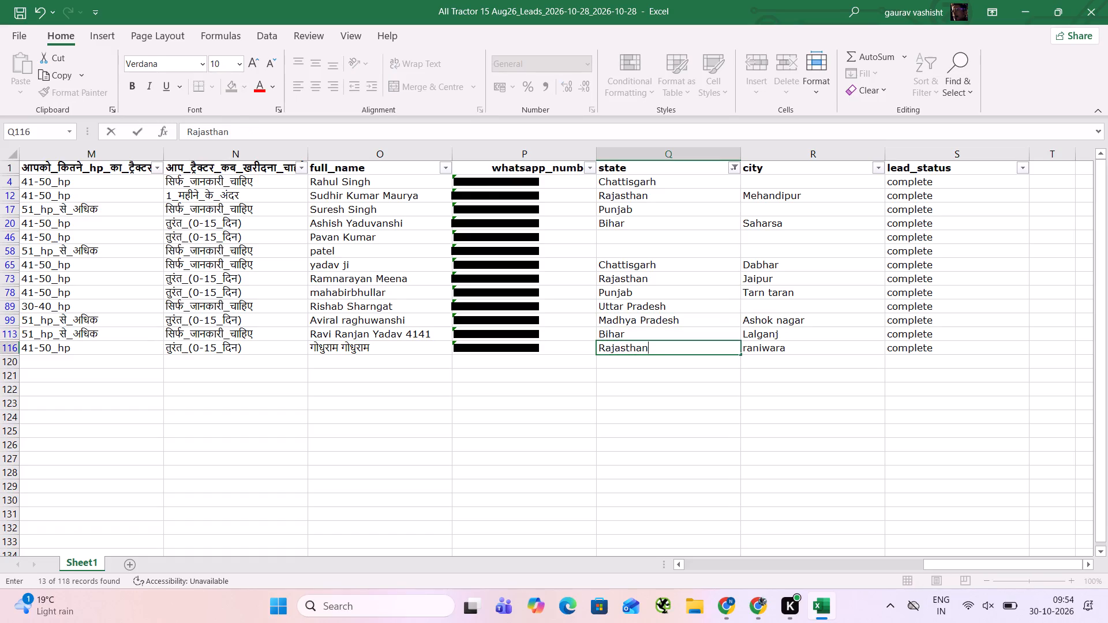
key(Down)
Clear the city in row 116.
key(Right)
key(Up)
key(Left)
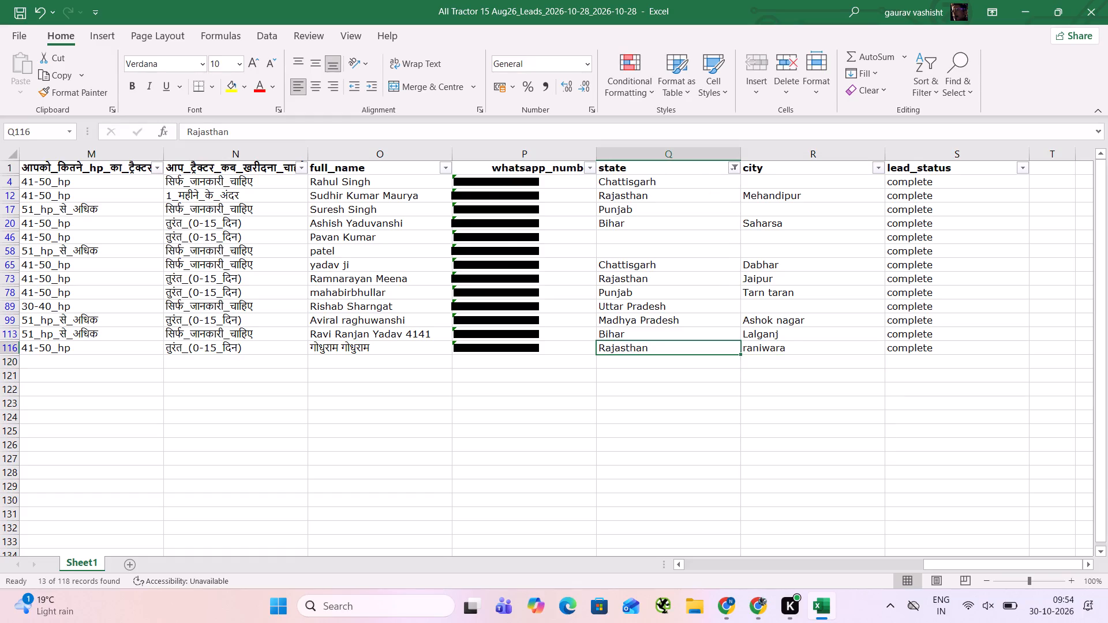
key(Right)
key(BackSpace)
key(Left)
key(Left)
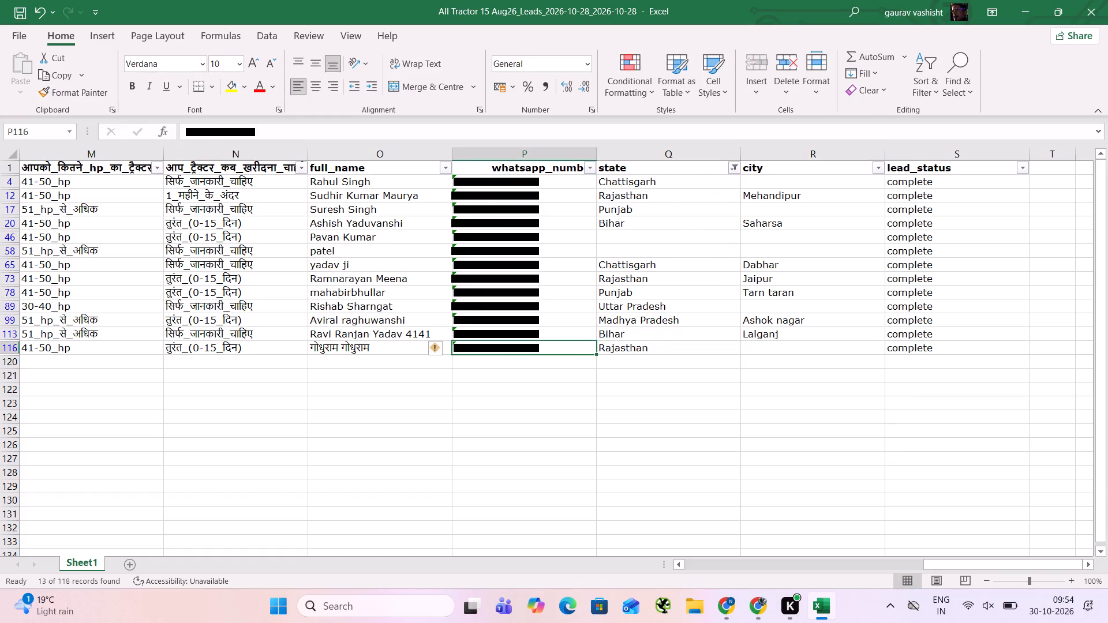
Filter the state column to the m p, Madhya Pradesh and mp entries.
click(740, 167)
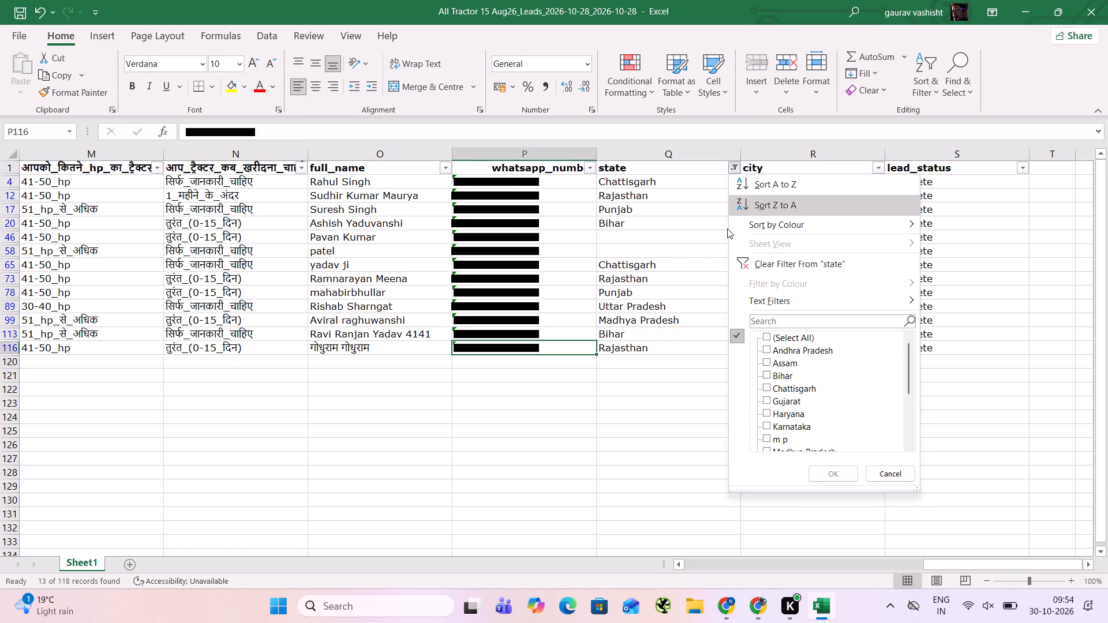
drag(909, 393, 914, 428)
click(779, 367)
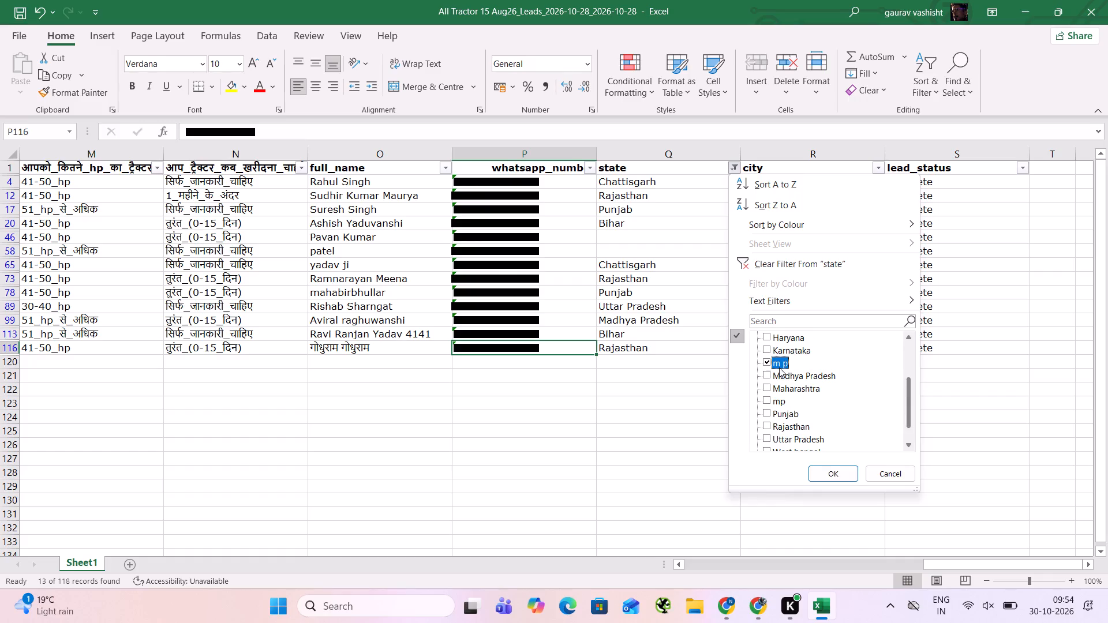
click(783, 373)
click(780, 399)
click(911, 446)
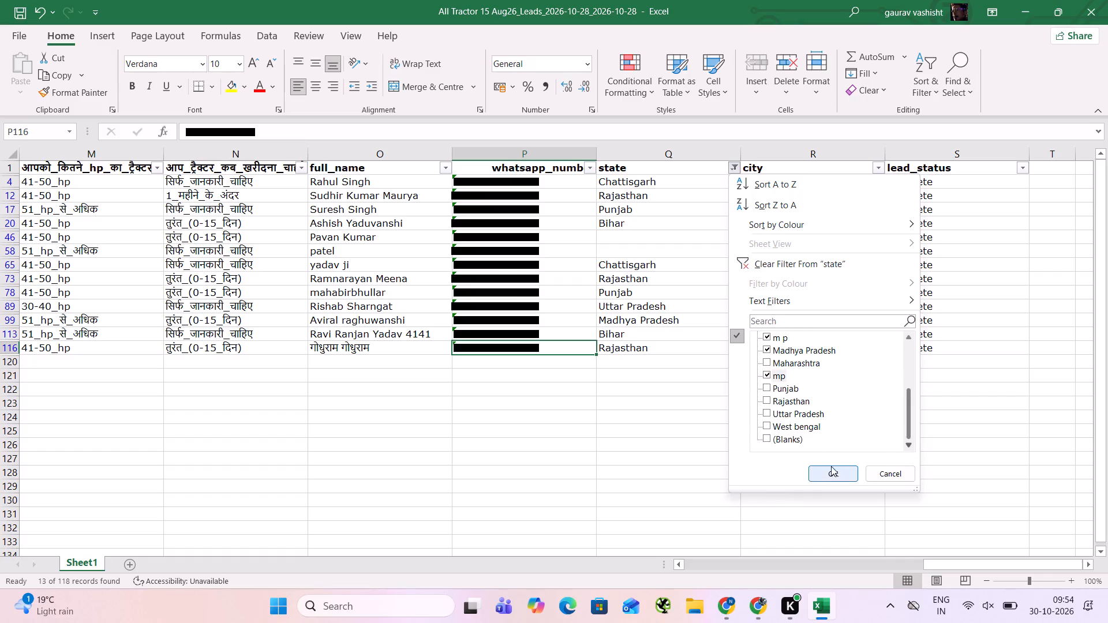
click(832, 471)
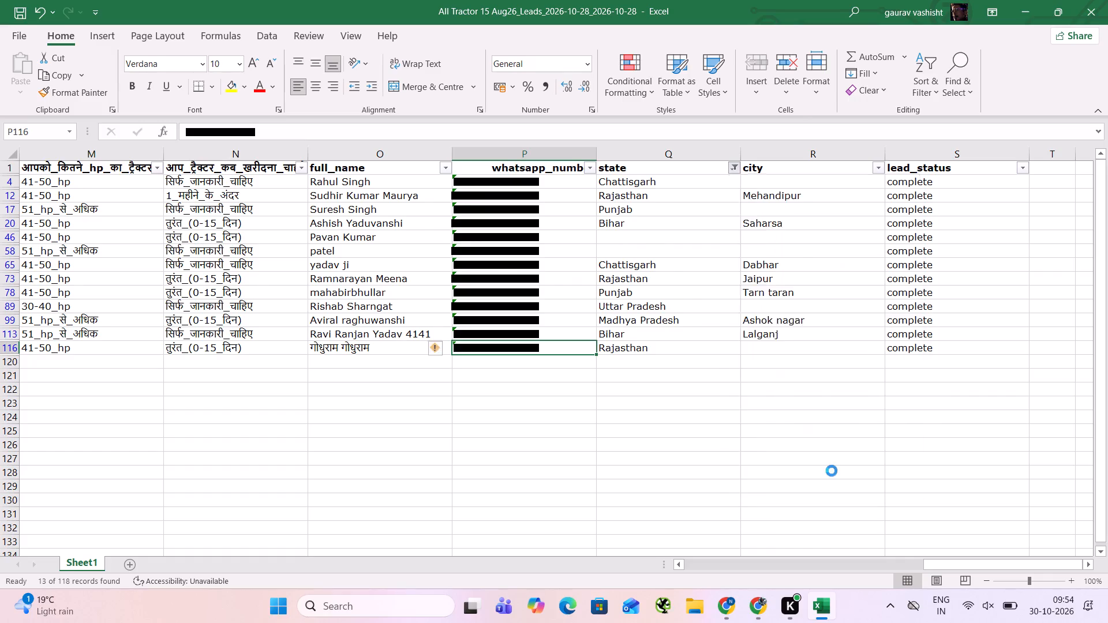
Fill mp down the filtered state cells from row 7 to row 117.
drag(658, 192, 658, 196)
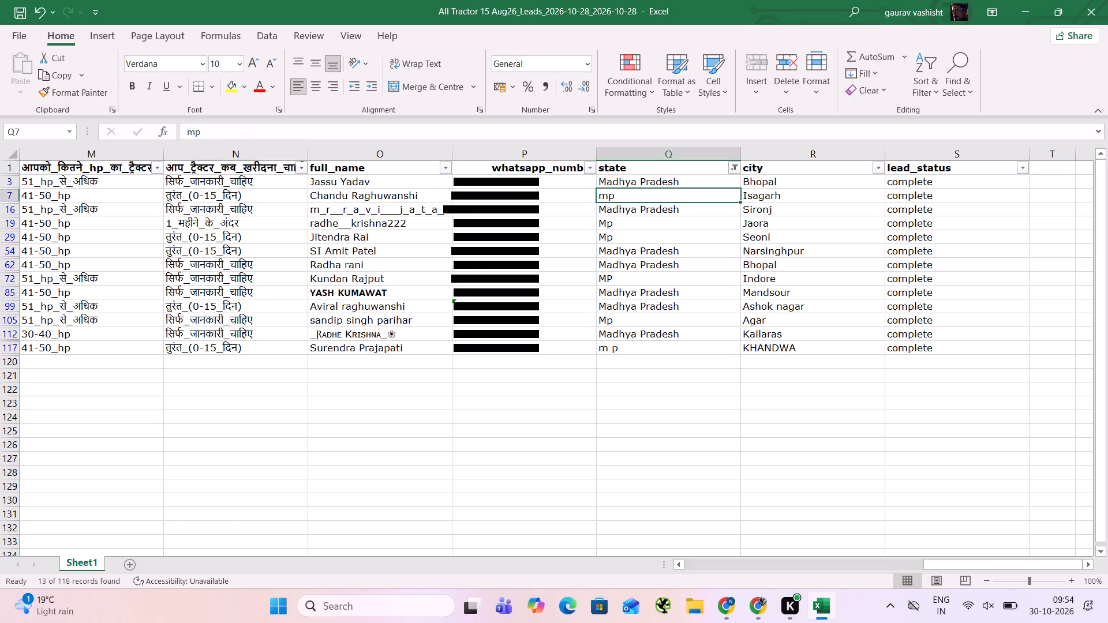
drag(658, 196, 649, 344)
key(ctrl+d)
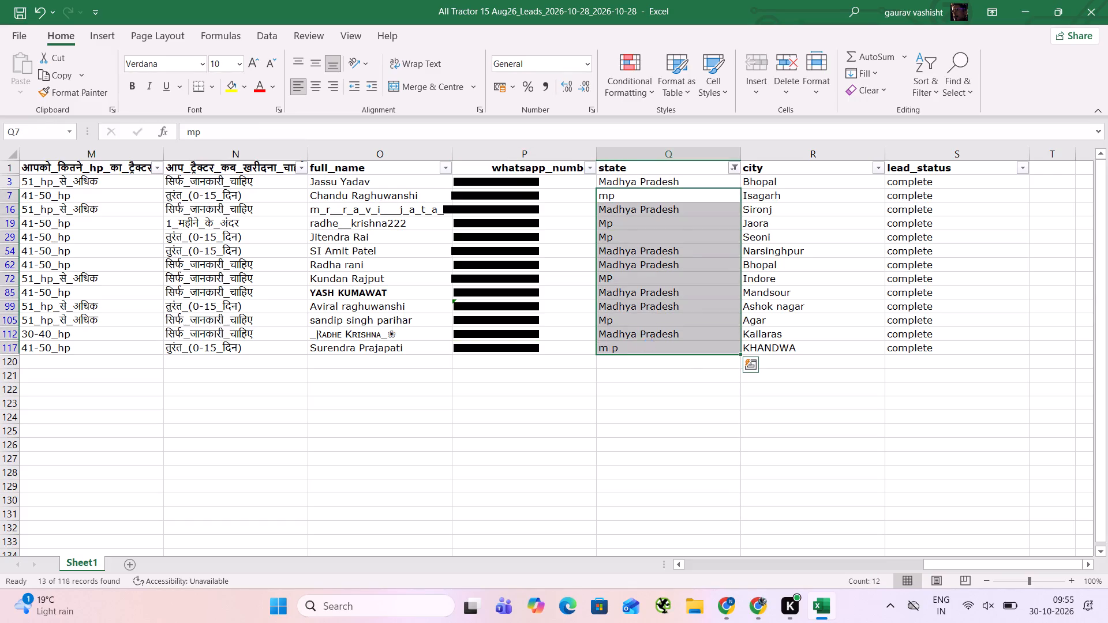
Fill Madhya Pradesh down the filtered state cells from row 3 to row 117 and remove the filter.
drag(656, 182, 683, 346)
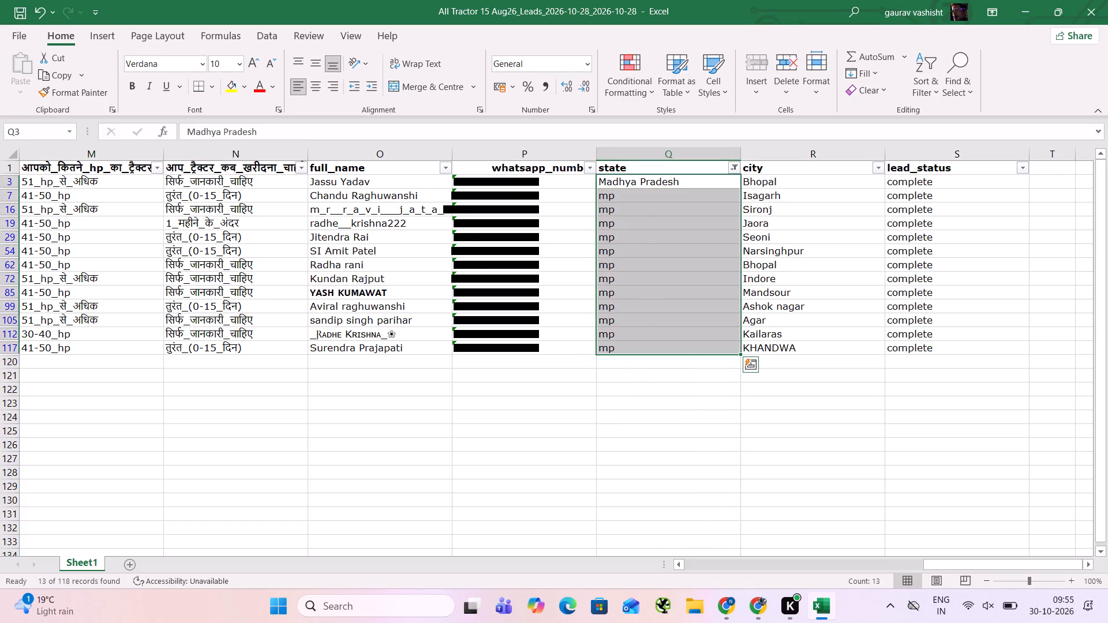
key(ctrl+d)
click(920, 79)
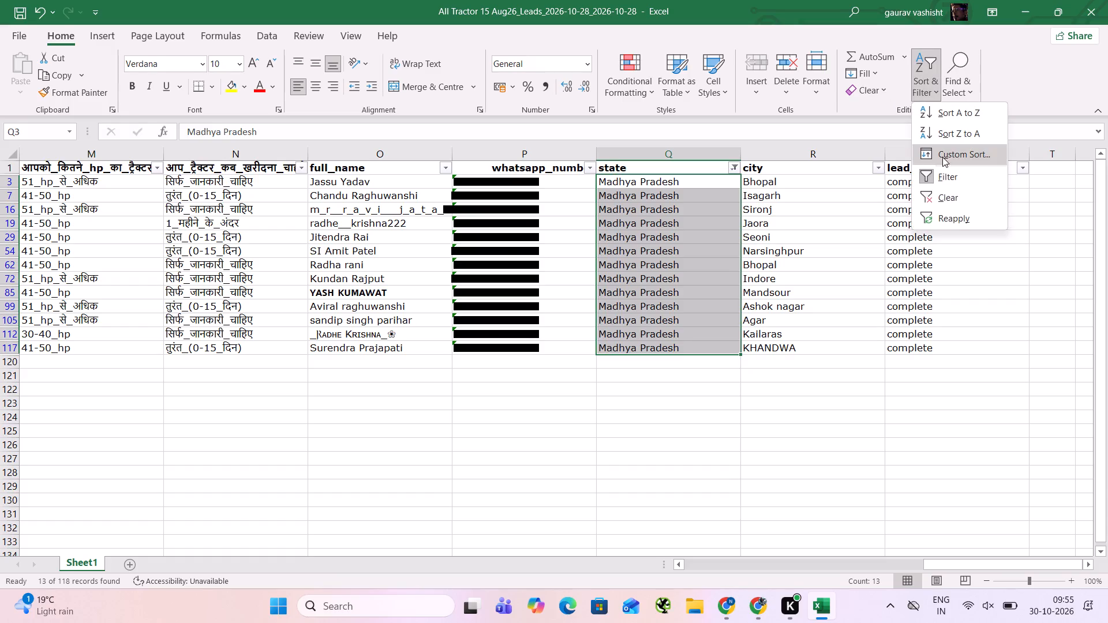
click(939, 177)
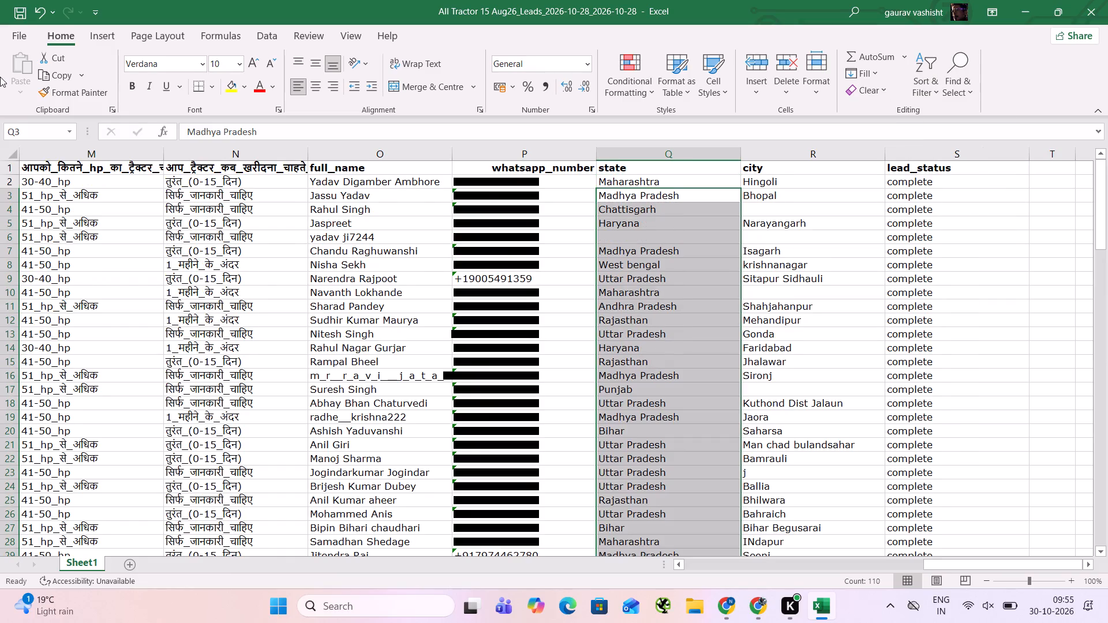
Start saving a copy of the workbook in the 29 - Oct folder of Raw Report Oct 2026.
click(11, 29)
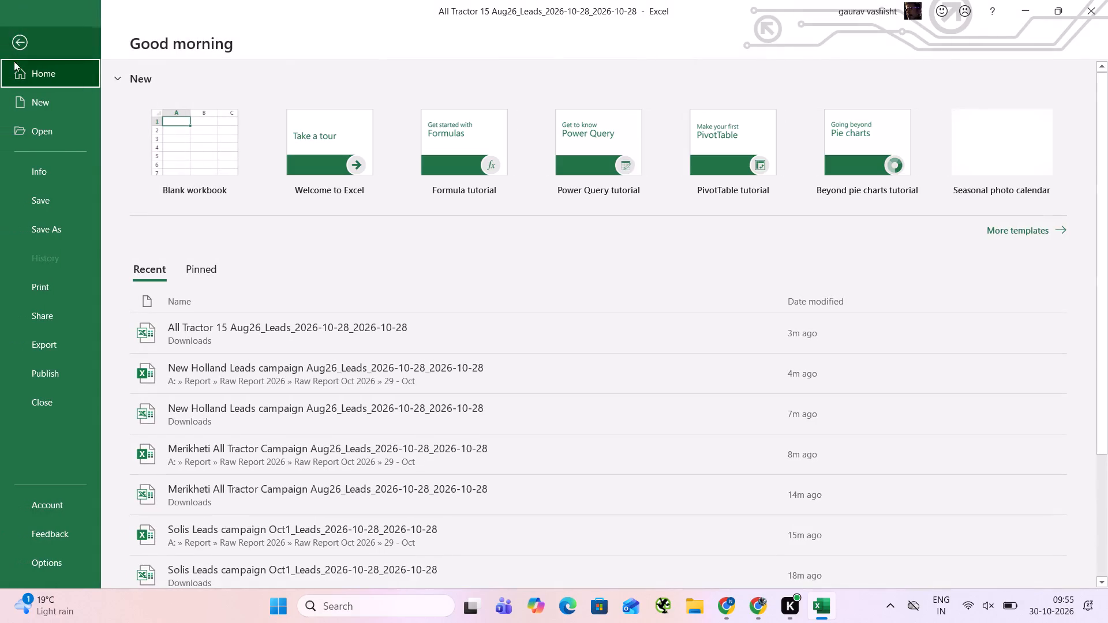
click(45, 225)
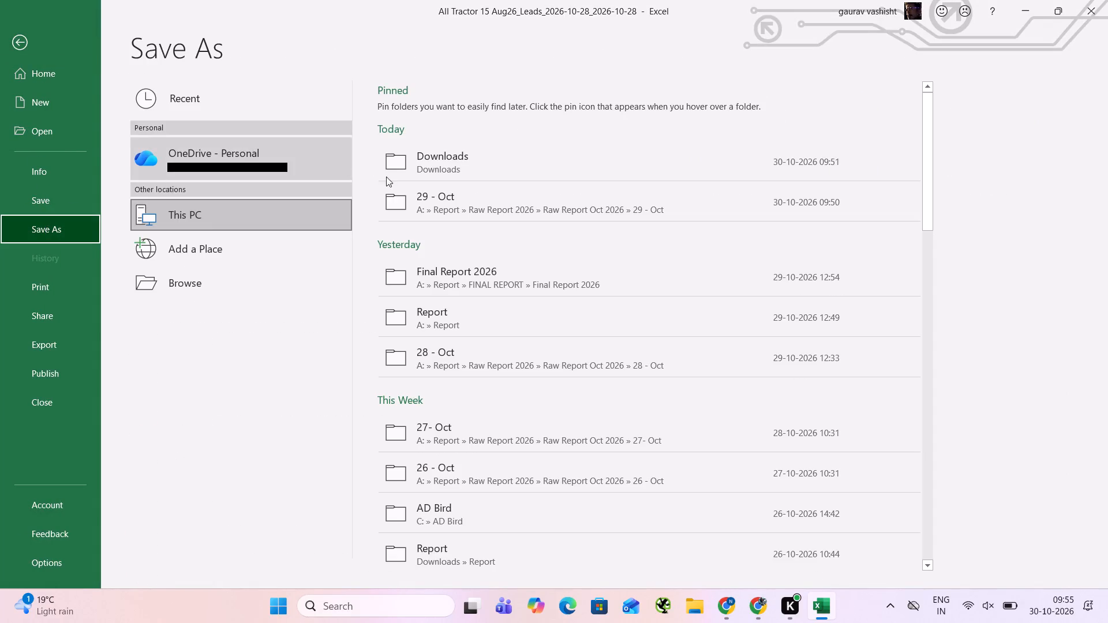
click(420, 191)
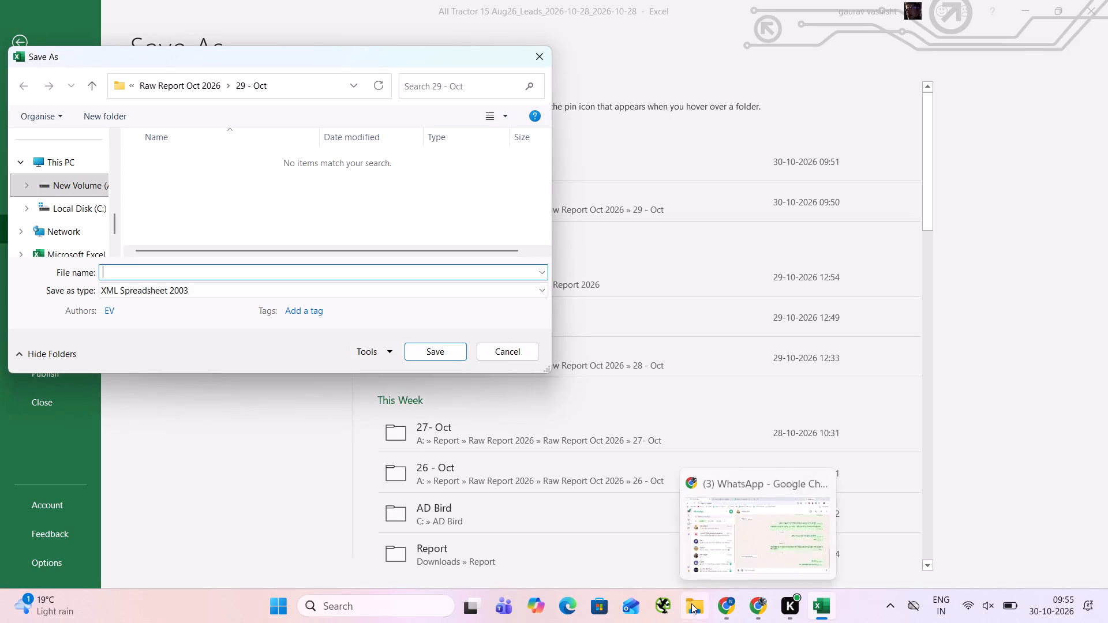
Copy the name of today's All Tractor 15 Aug26 leads file from the Downloads folder in File Explorer and return to the save dialog.
click(695, 606)
click(695, 606)
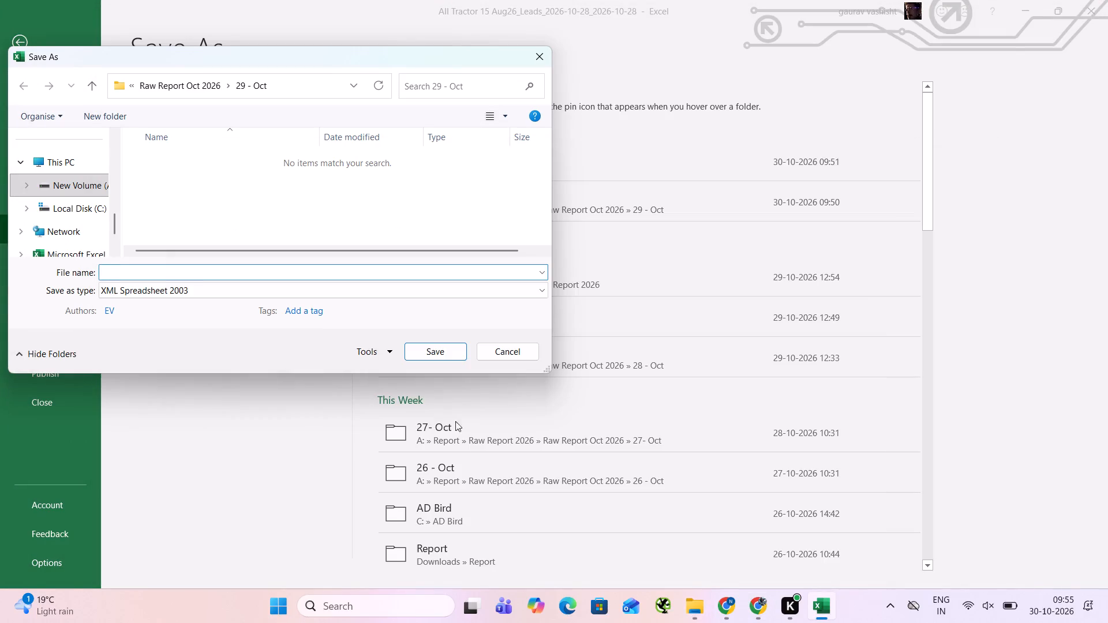
click(692, 609)
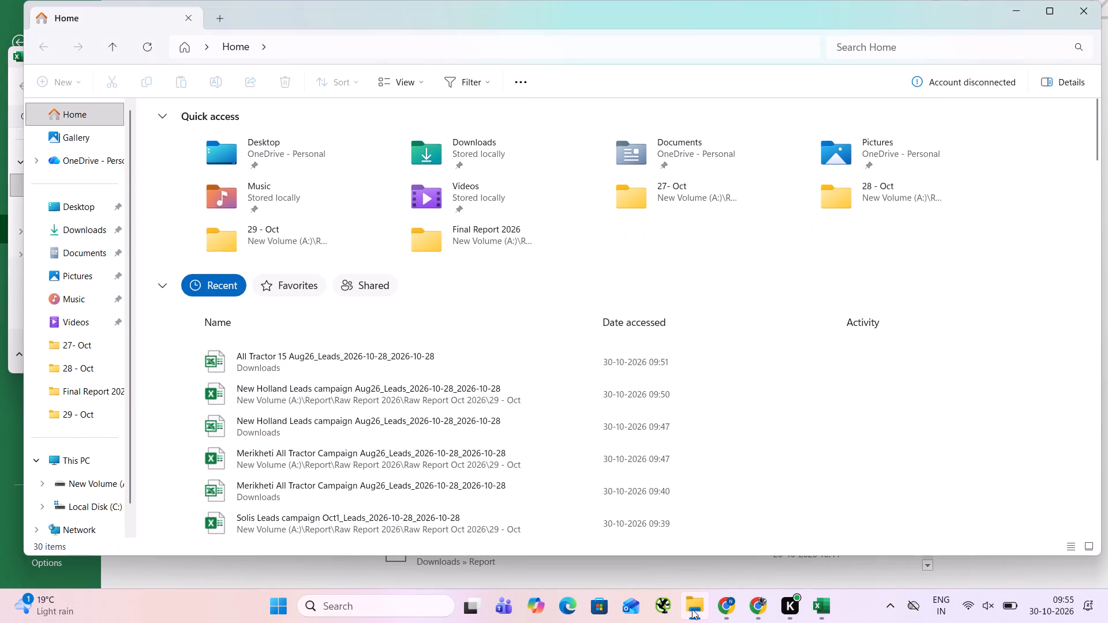
click(87, 224)
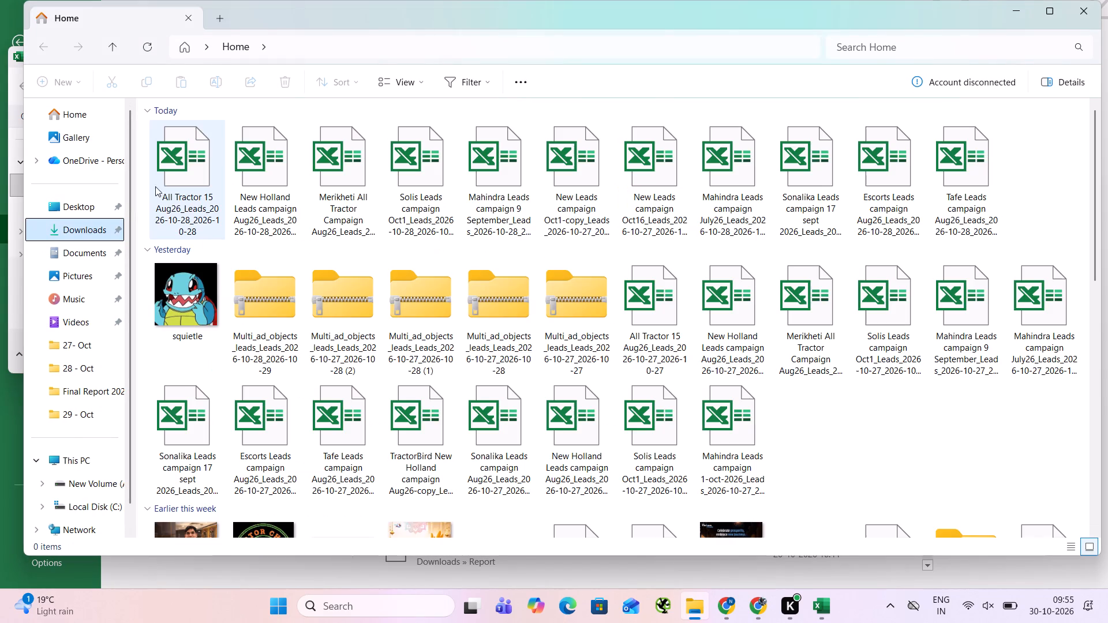
click(173, 172)
click(218, 81)
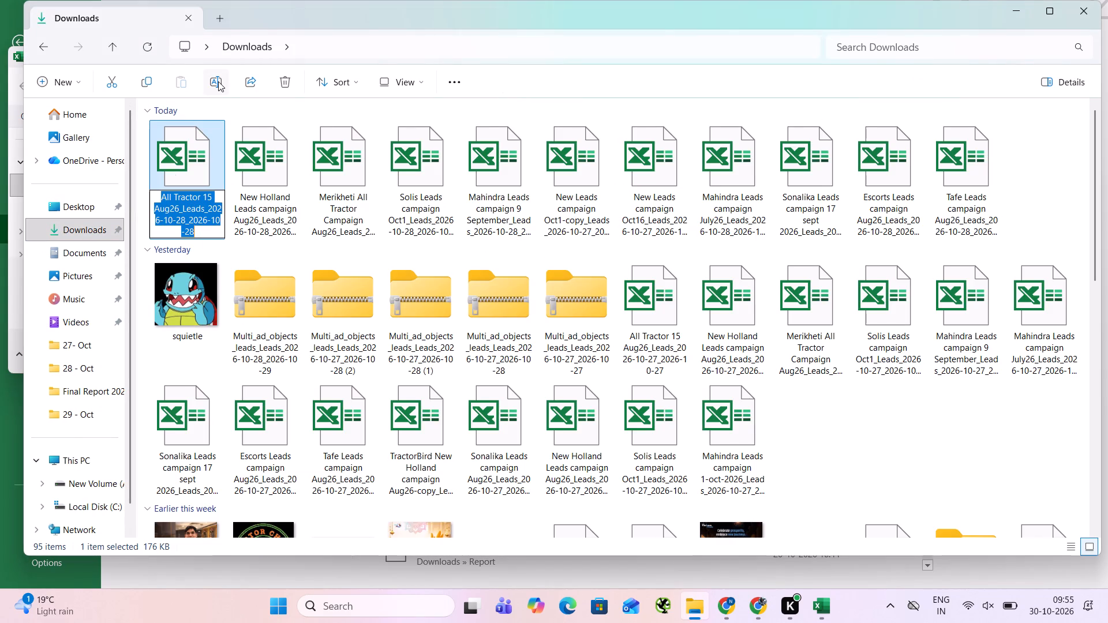
key(ctrl+c)
key(ctrl+c)
click(1016, 7)
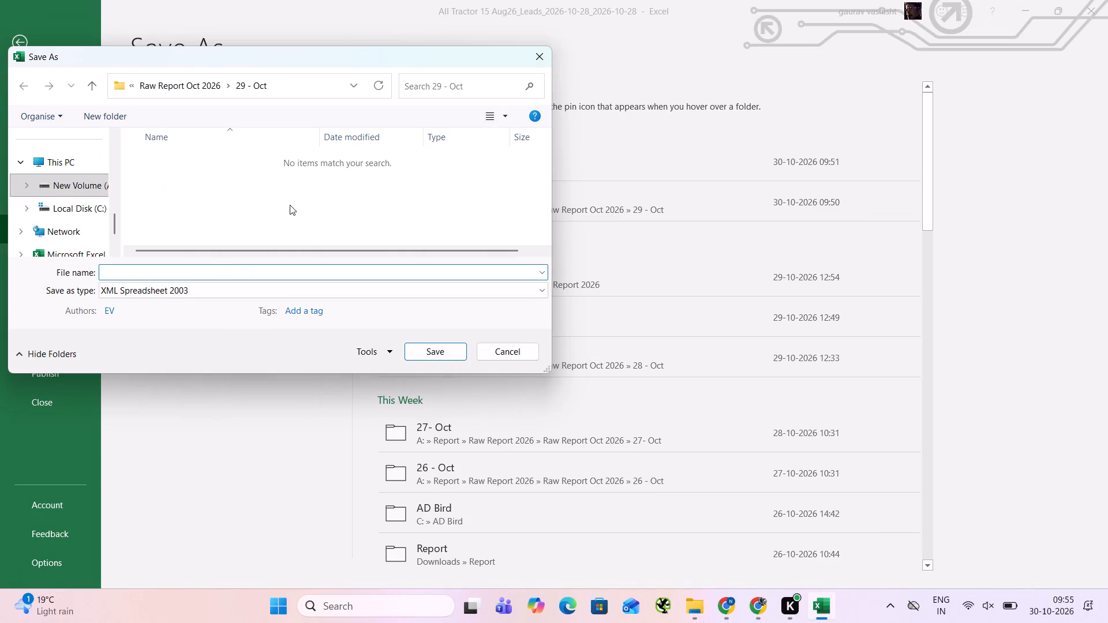
Save the copy as an Excel Workbook named All Tractor 15 Aug26_Leads_2026-10-28_2026-10-28.
key(ctrl+v)
click(207, 290)
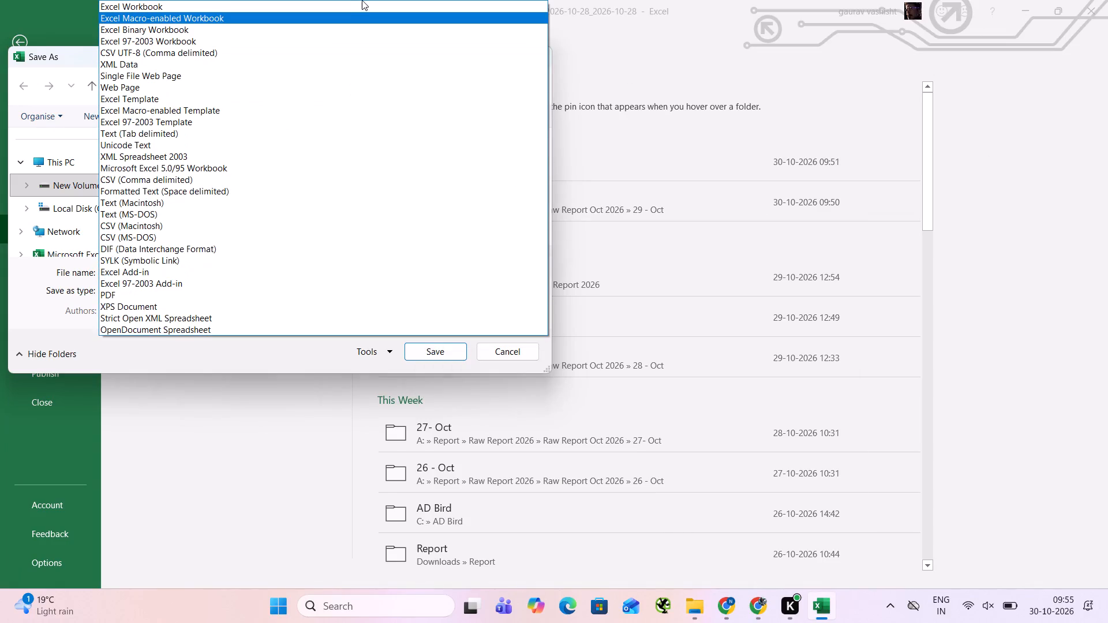
click(364, 4)
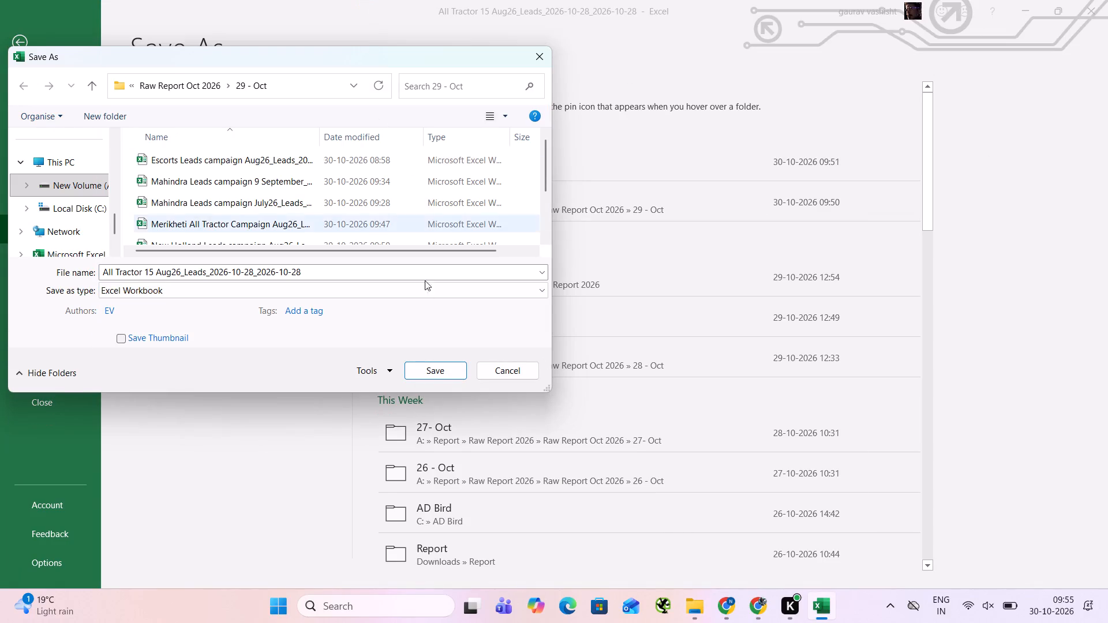
click(428, 371)
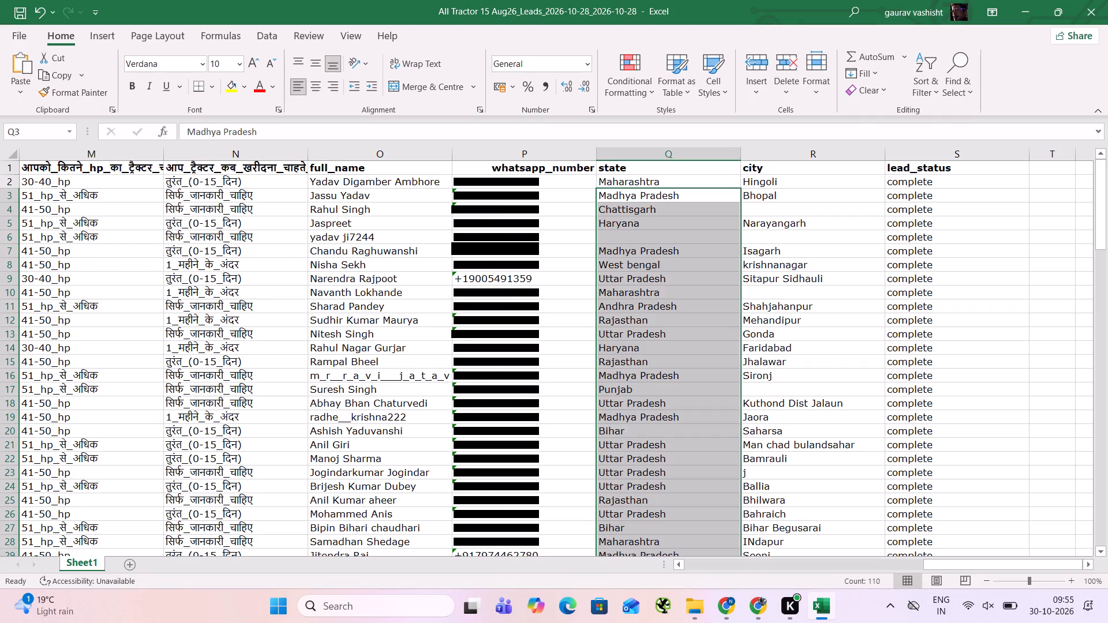
key(ctrl+s)
key(ctrl+s)
Close the workbook, keeping the recovered files for viewing another time.
click(1107, 2)
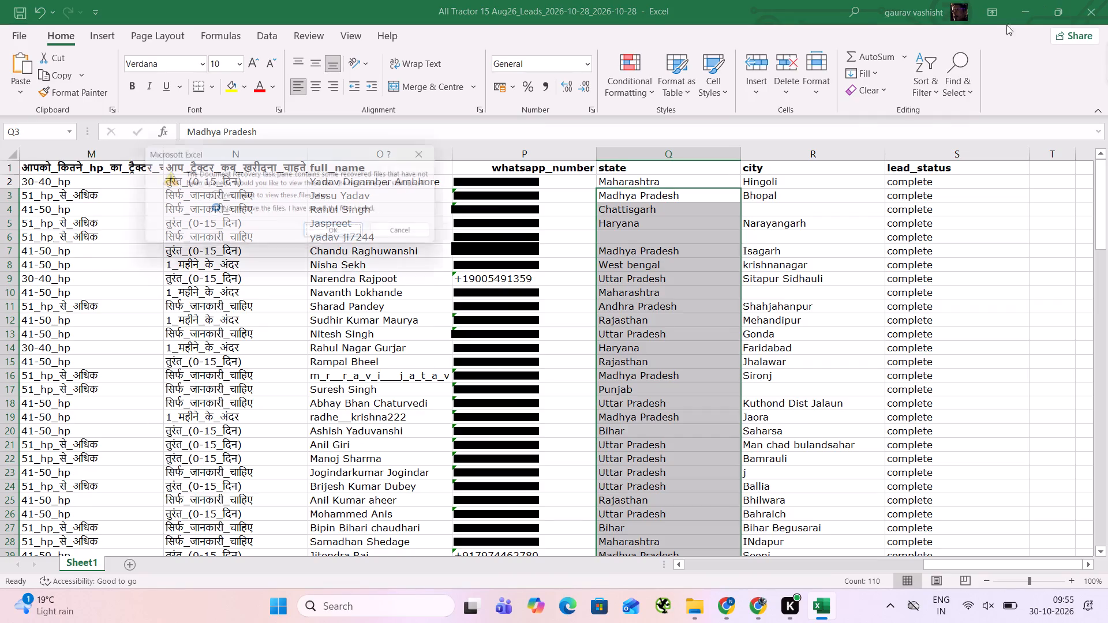
click(264, 193)
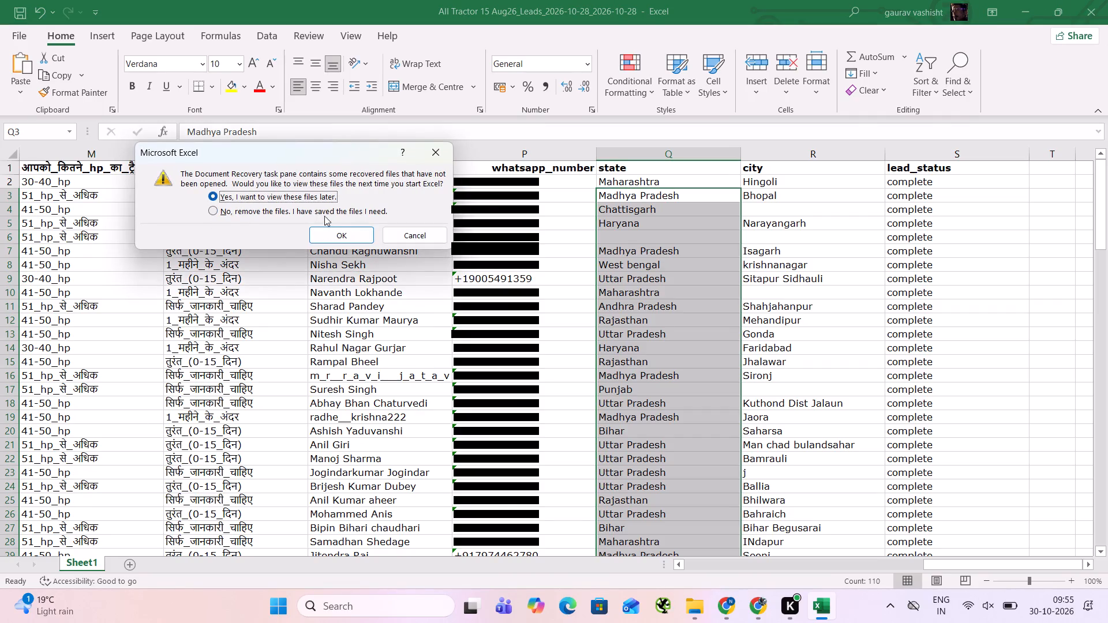
click(339, 230)
In Meta Business Suite in Chrome, open the Ads Manager campaigns page and switch to it.
click(244, 223)
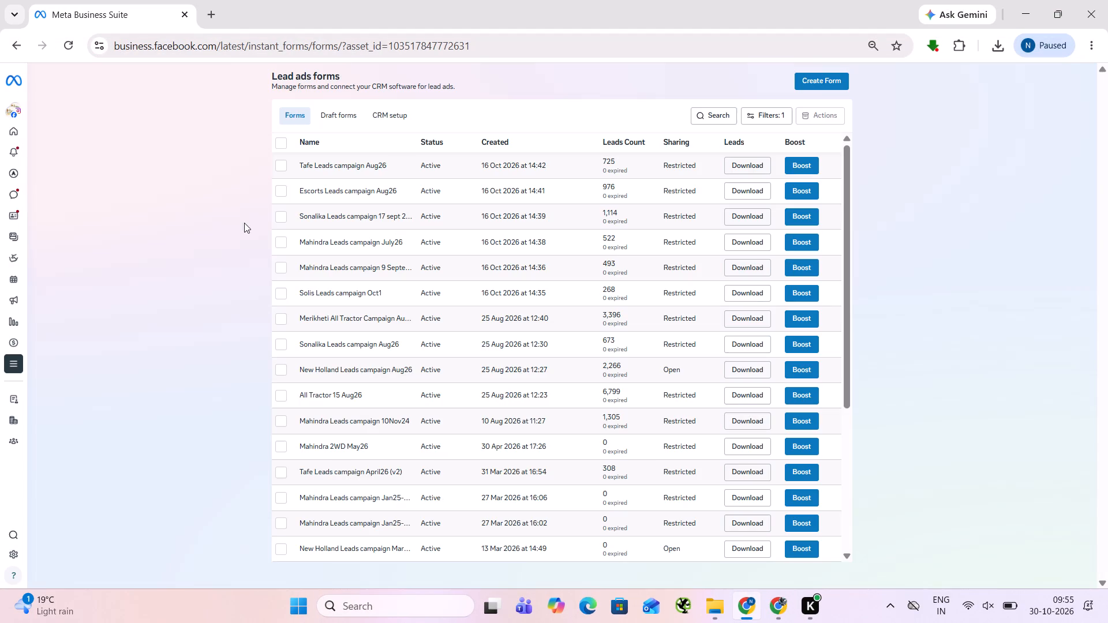
click(15, 181)
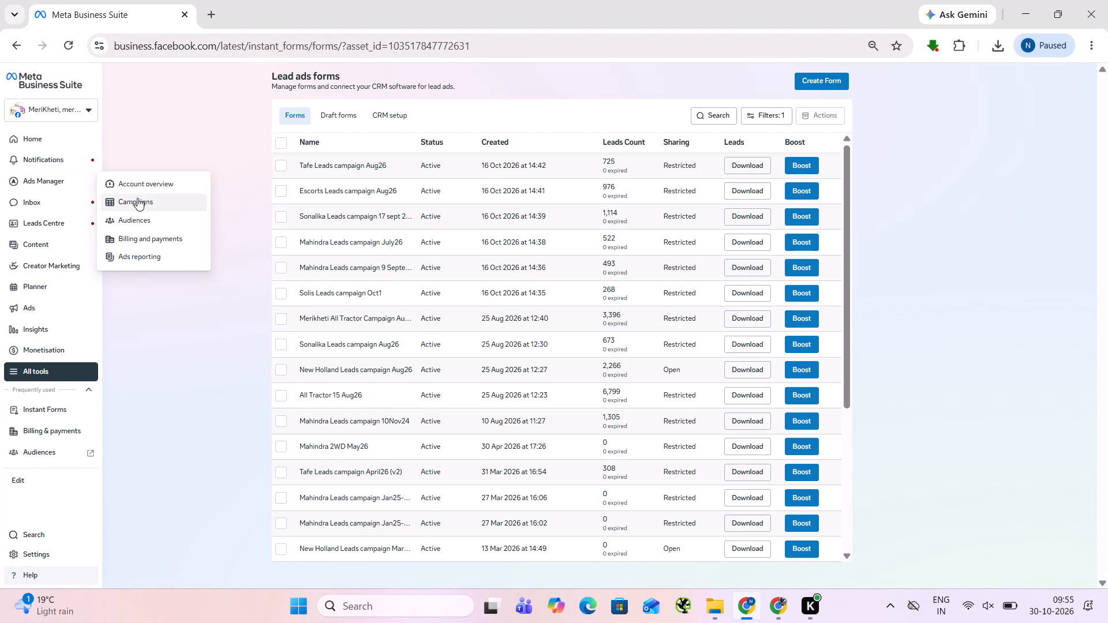
ctrl+click(136, 197)
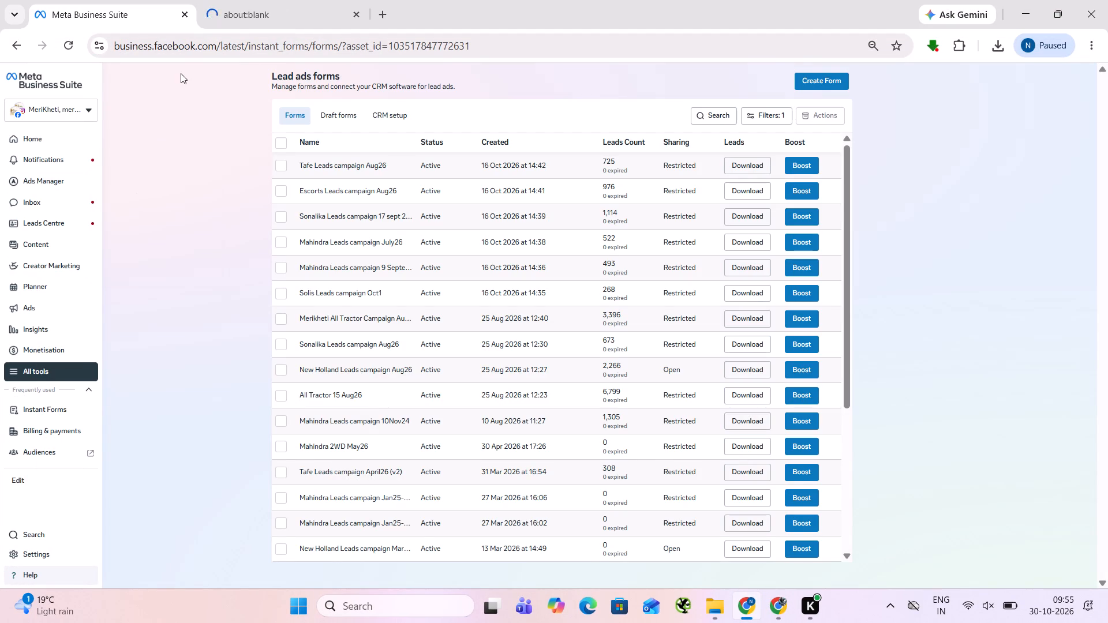
click(283, 0)
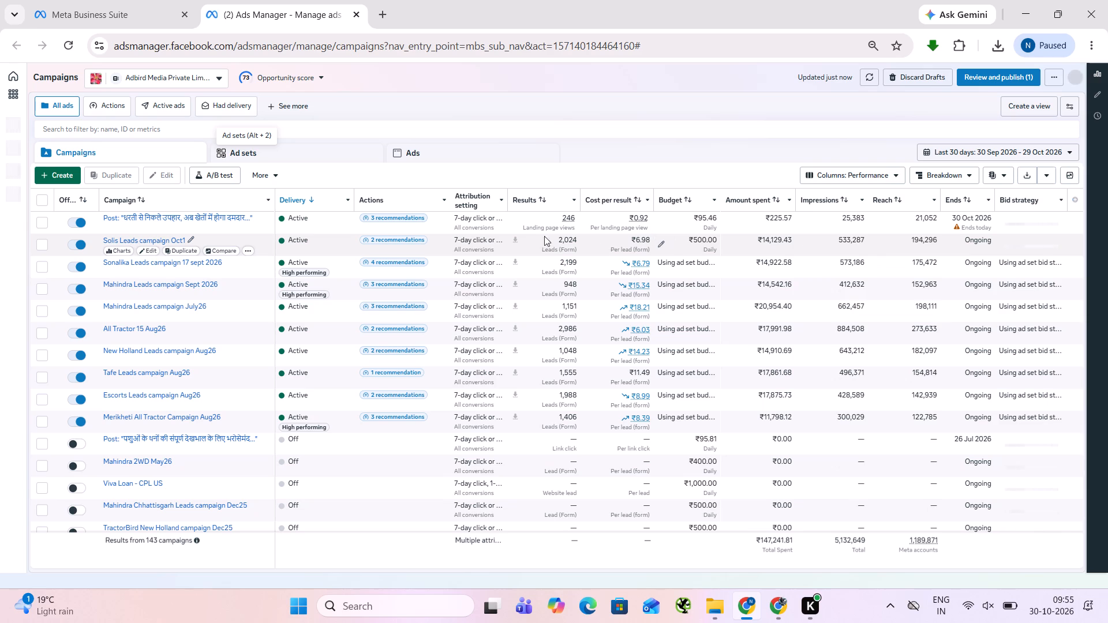
Set the campaigns report's date range to 29 Oct 2026.
click(995, 157)
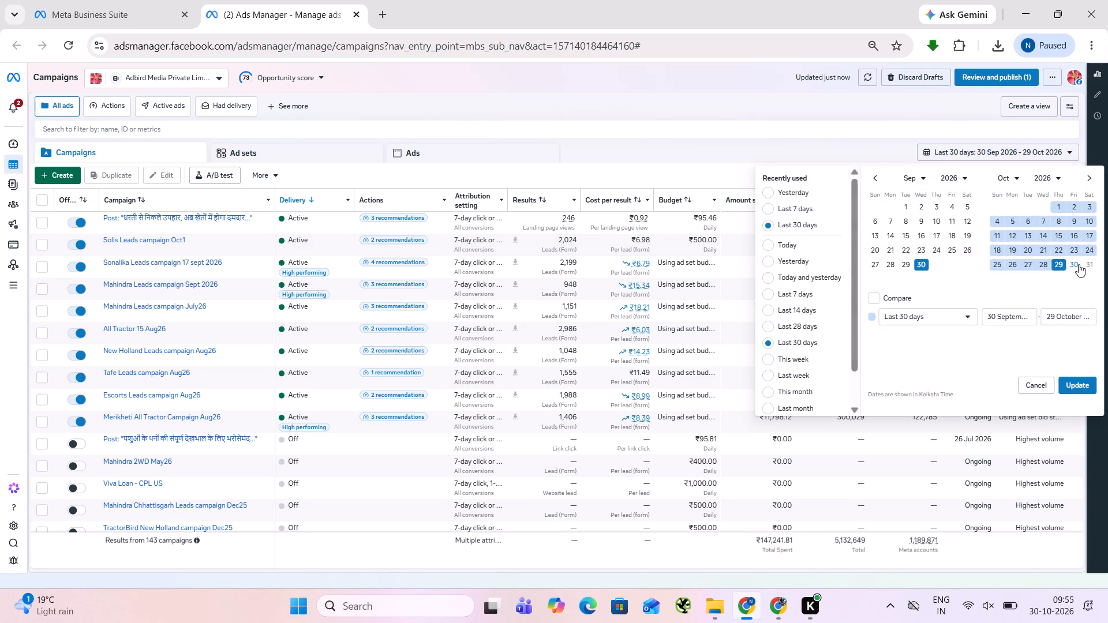
click(1061, 264)
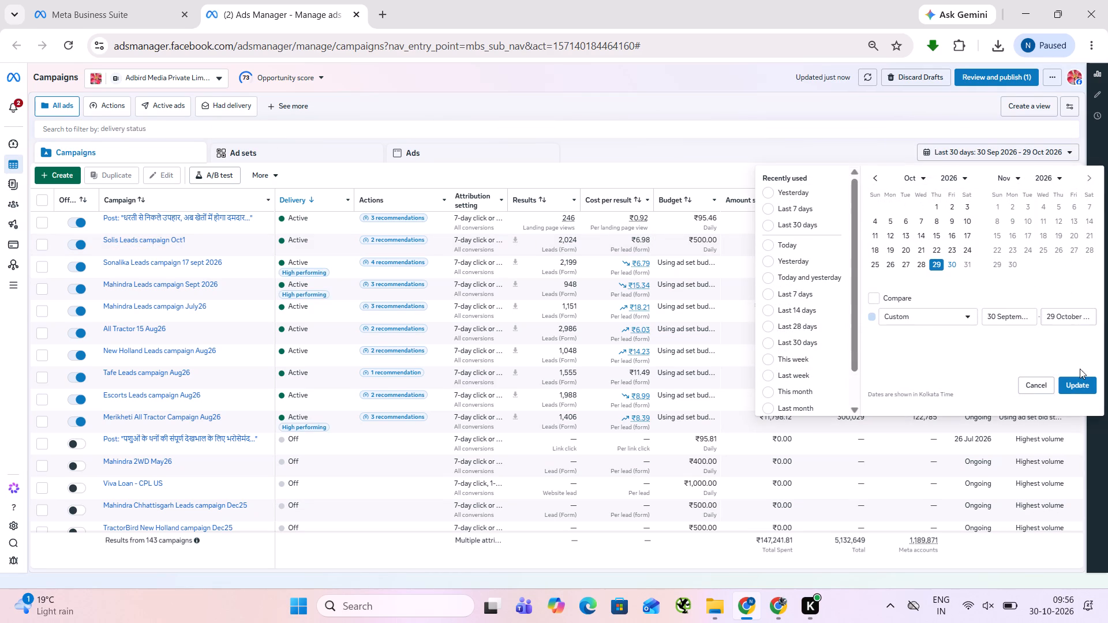
click(1077, 391)
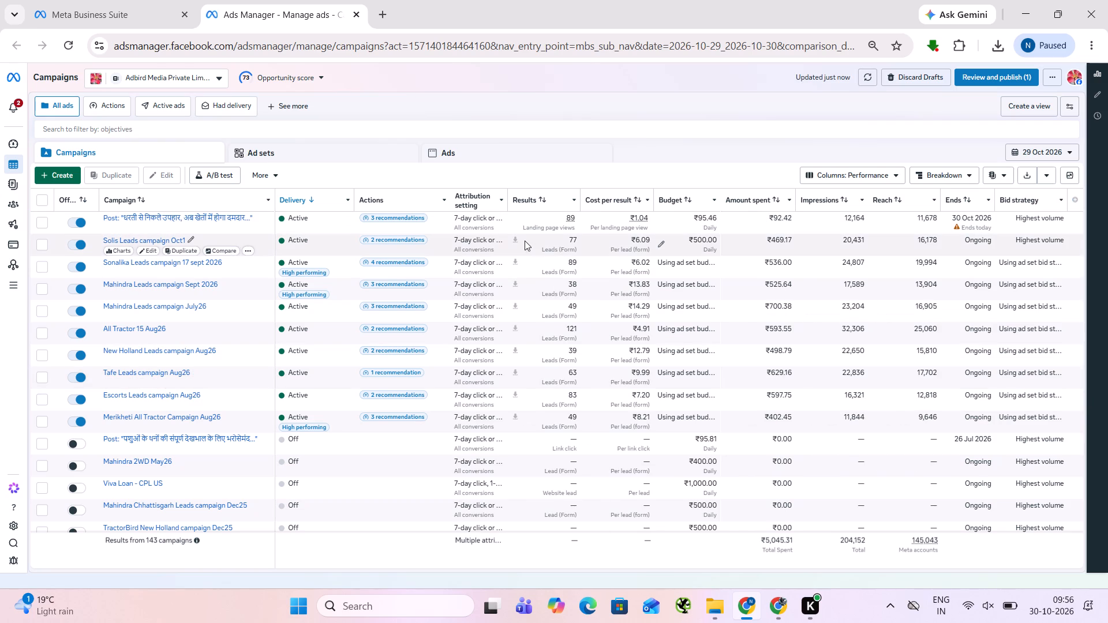
Download the 29 Oct 2026 leads of Solis Leads campaign Oct1 for all targeted locations as an XLS file.
click(518, 238)
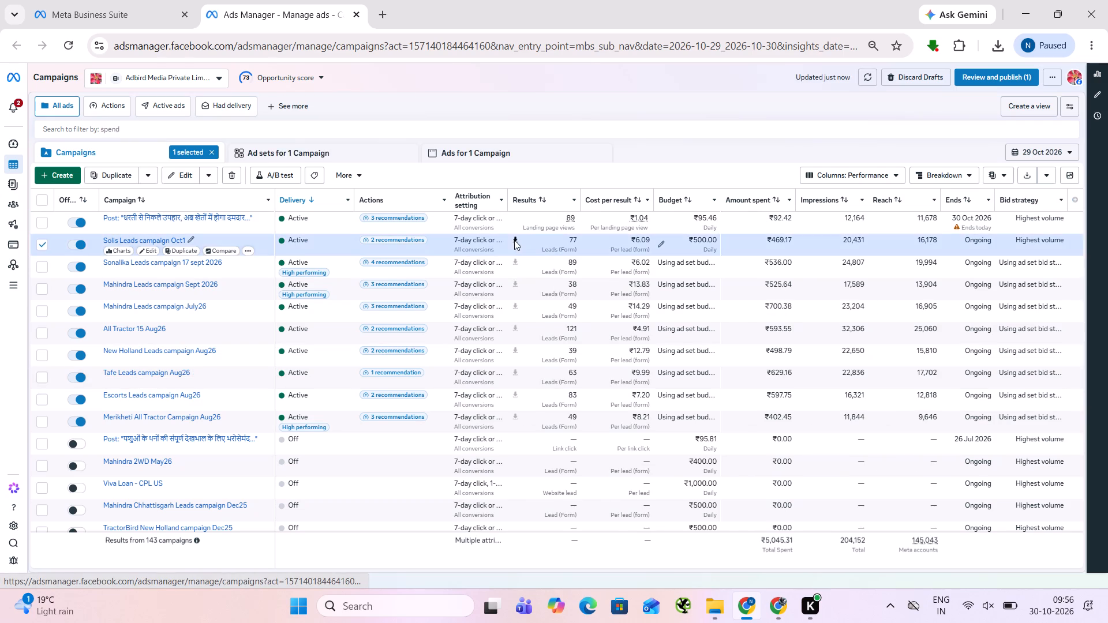
click(513, 240)
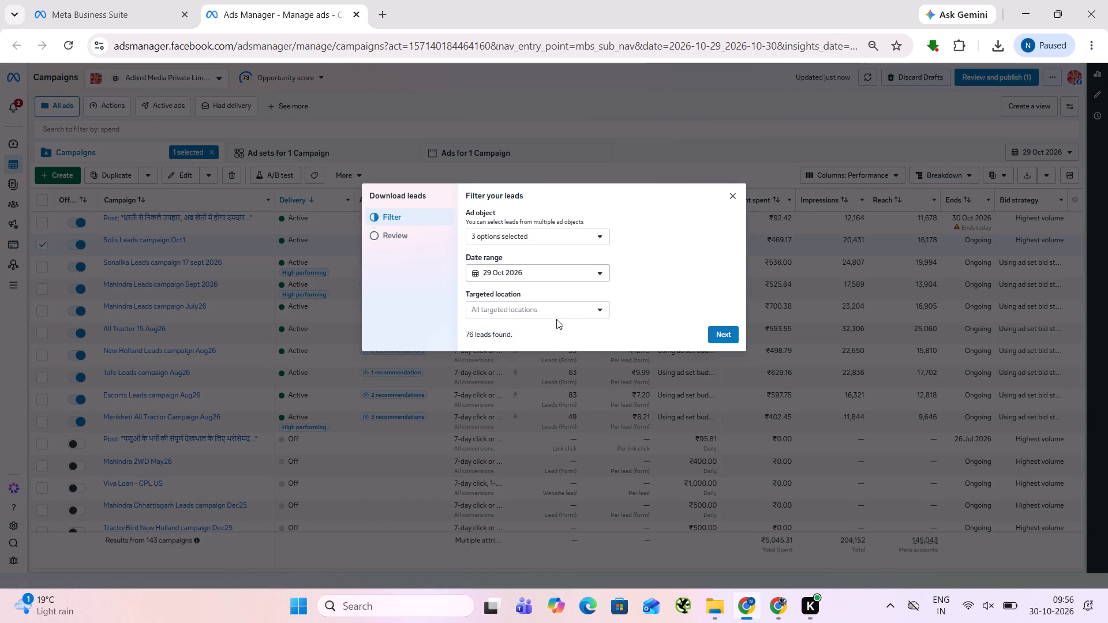
click(721, 334)
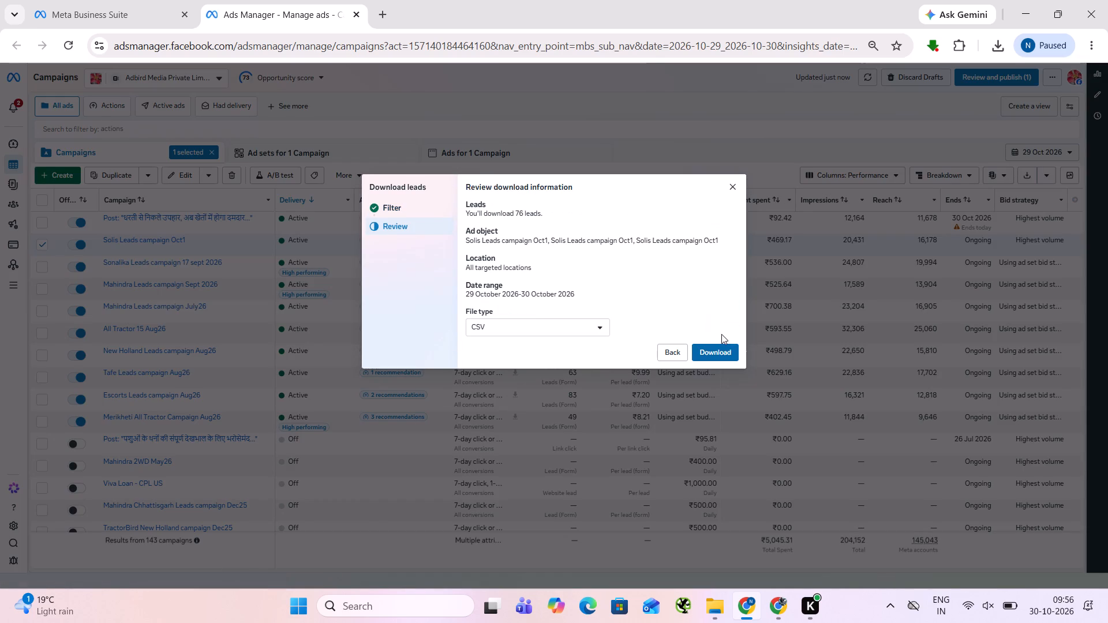
click(595, 320)
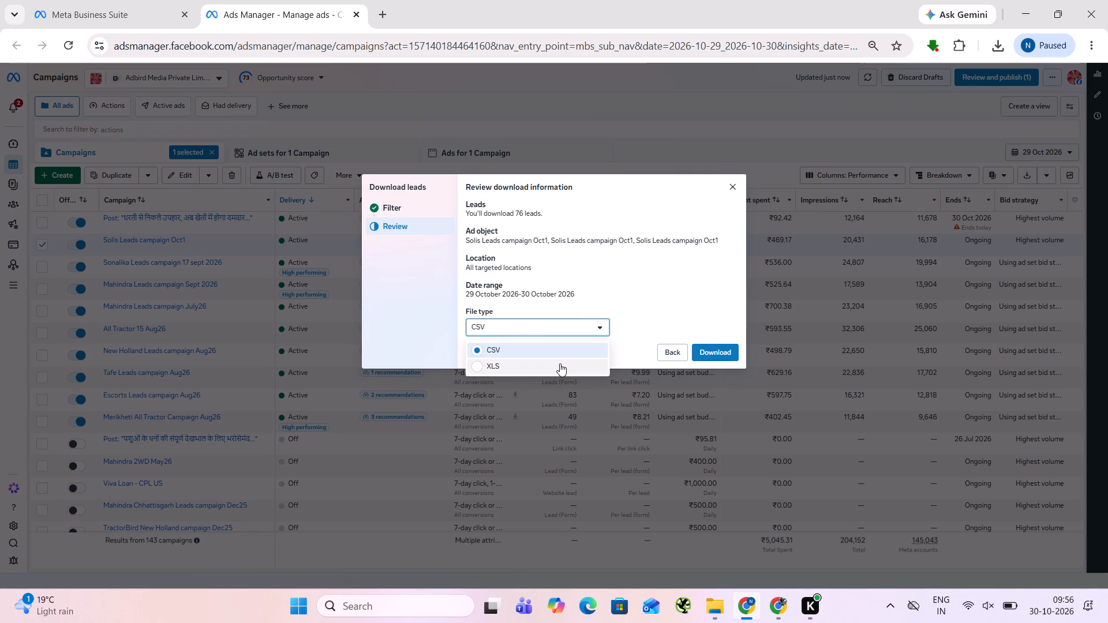
click(560, 363)
click(702, 351)
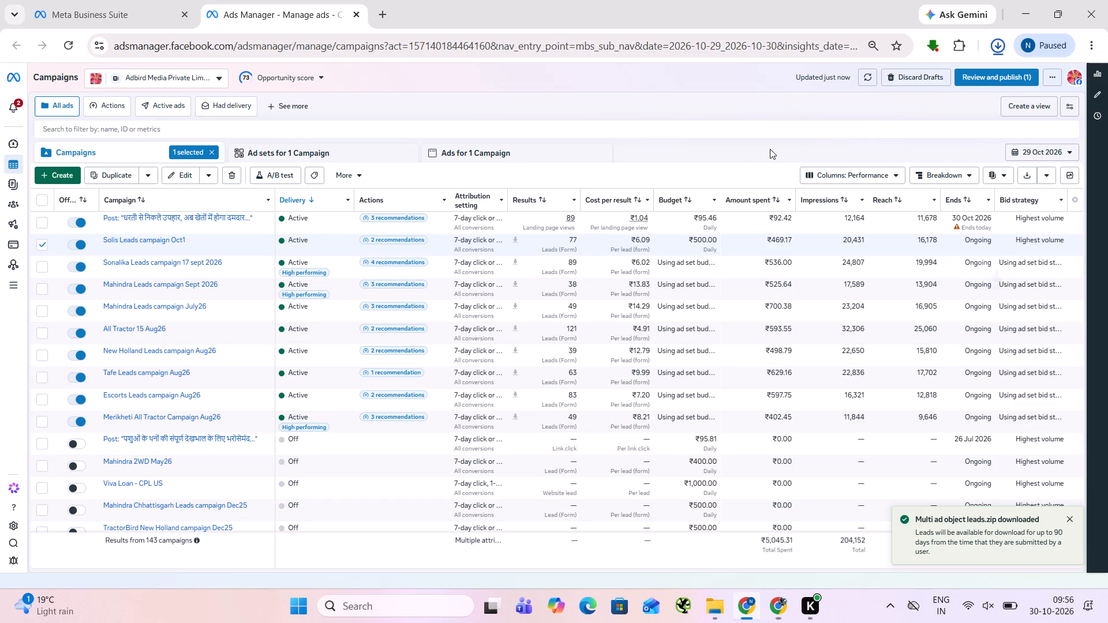
Open the Solis Leads campaign Oct1 (v1) workbook from the downloaded archive in Excel, accepting the format mismatch, and enable editing.
click(987, 80)
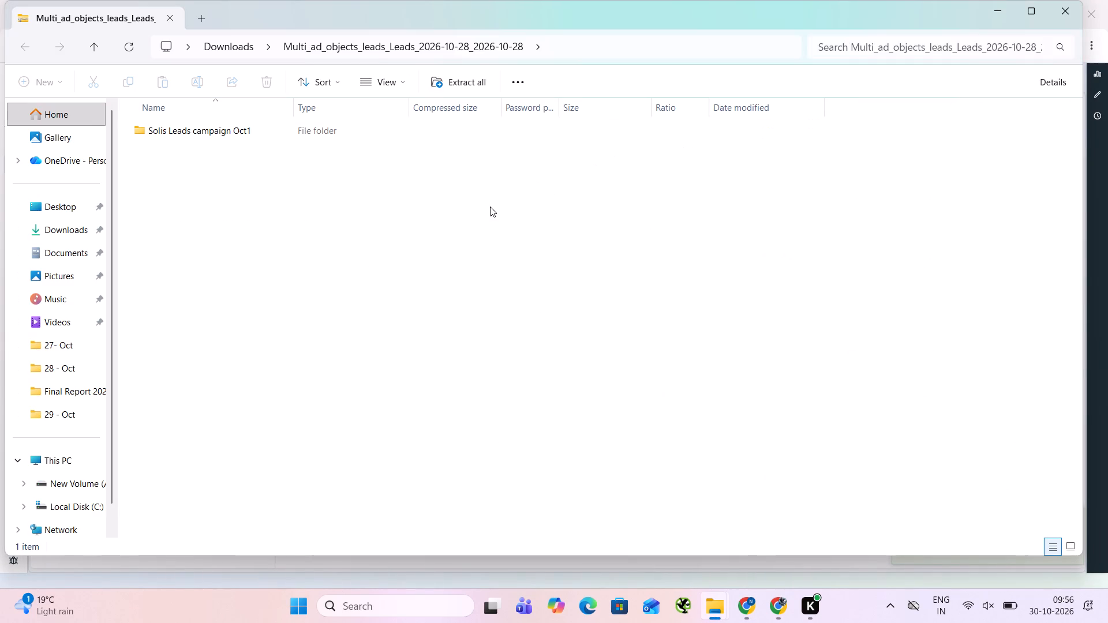
double_click(315, 127)
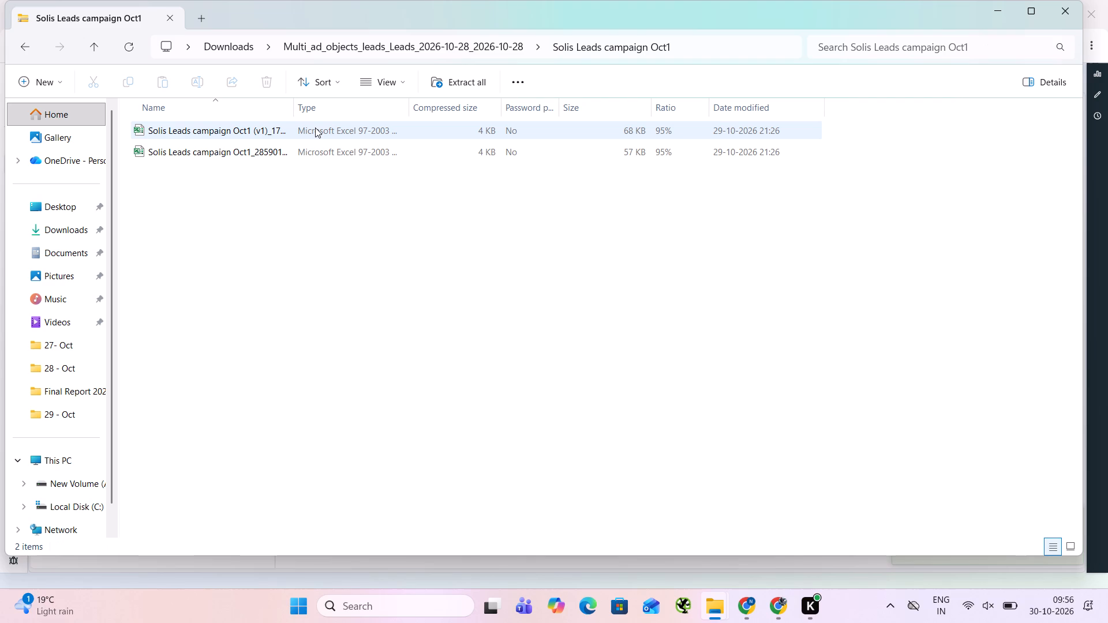
click(315, 127)
double_click(315, 127)
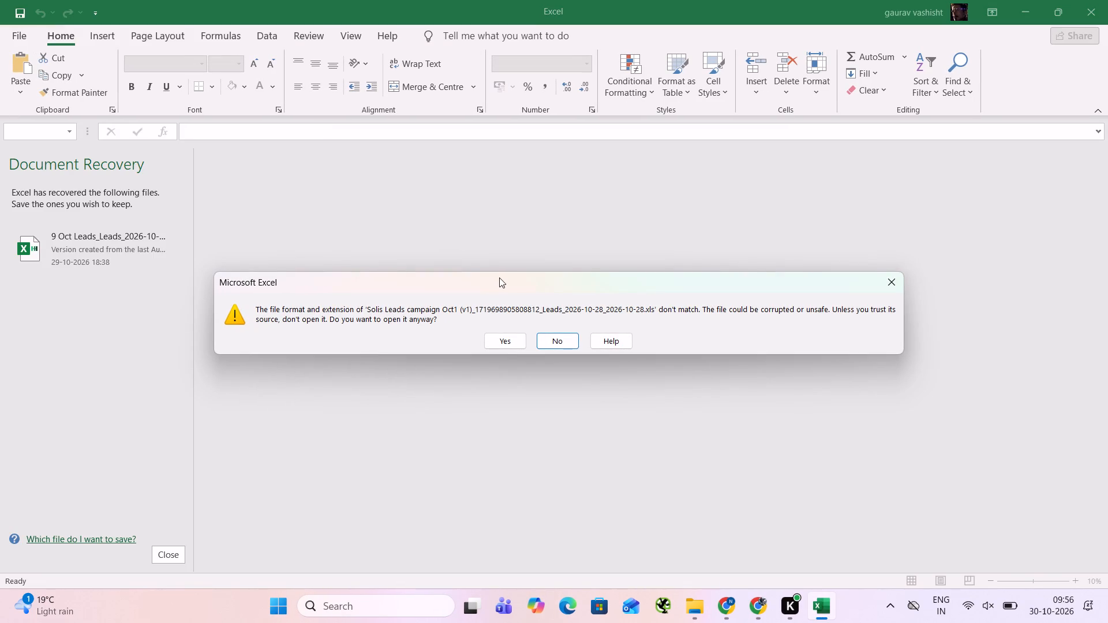
click(501, 338)
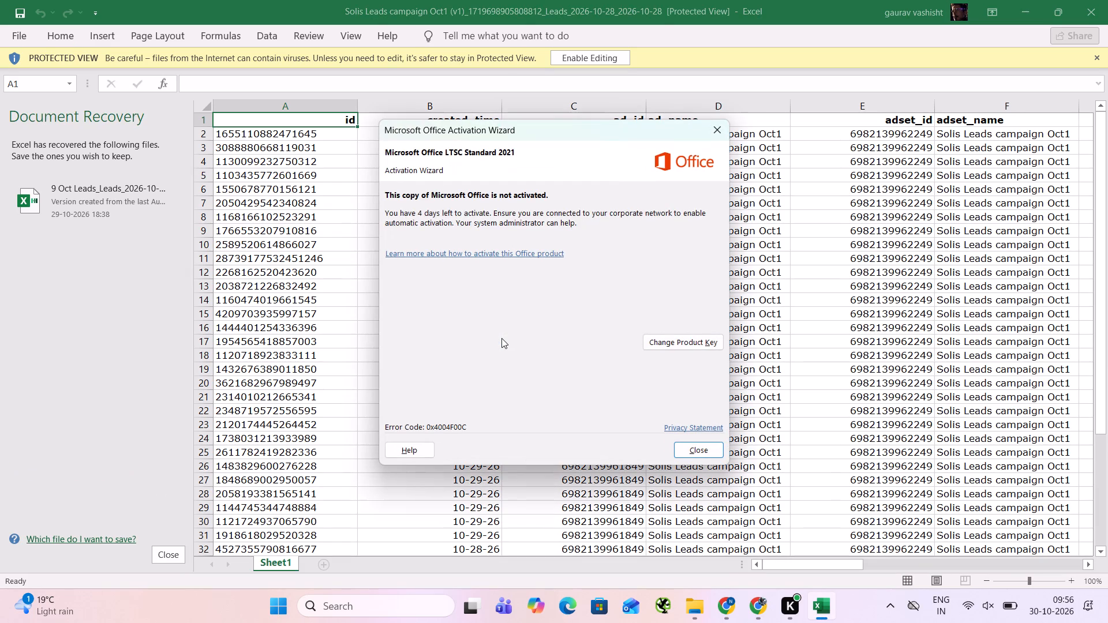
click(725, 125)
click(602, 60)
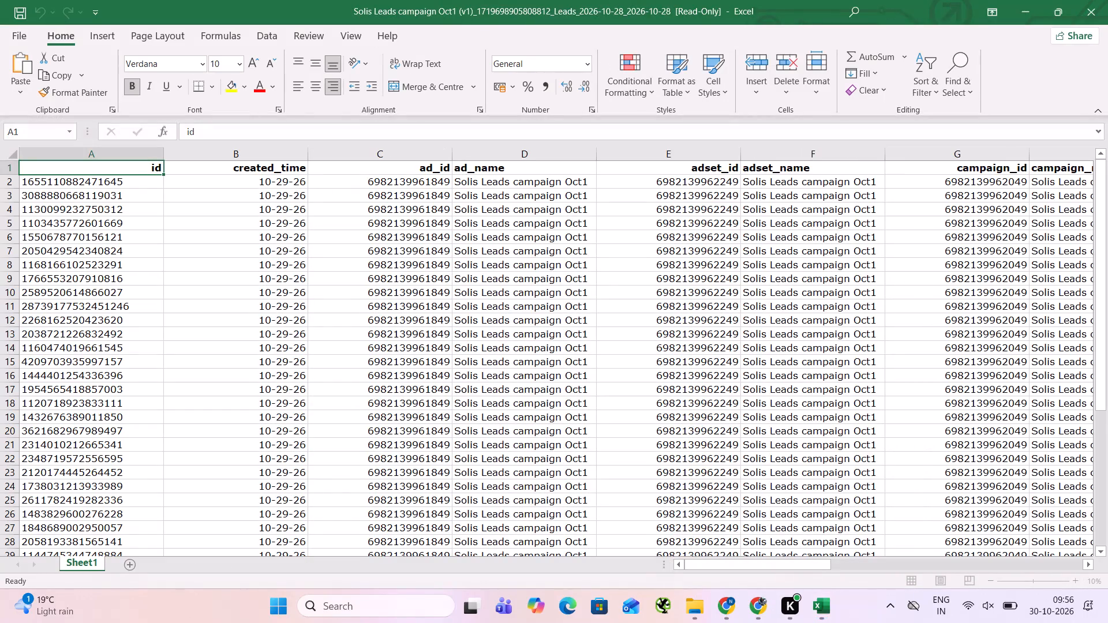
Set the state in row 2 to Assam and clear that row's city.
click(274, 215)
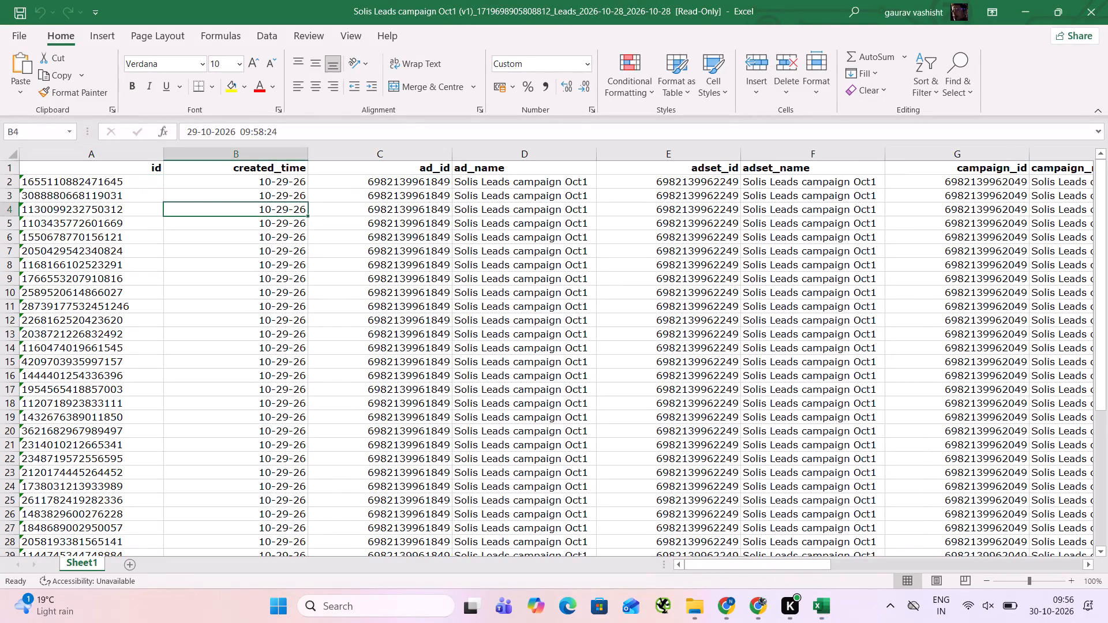
key(ctrl+Insert)
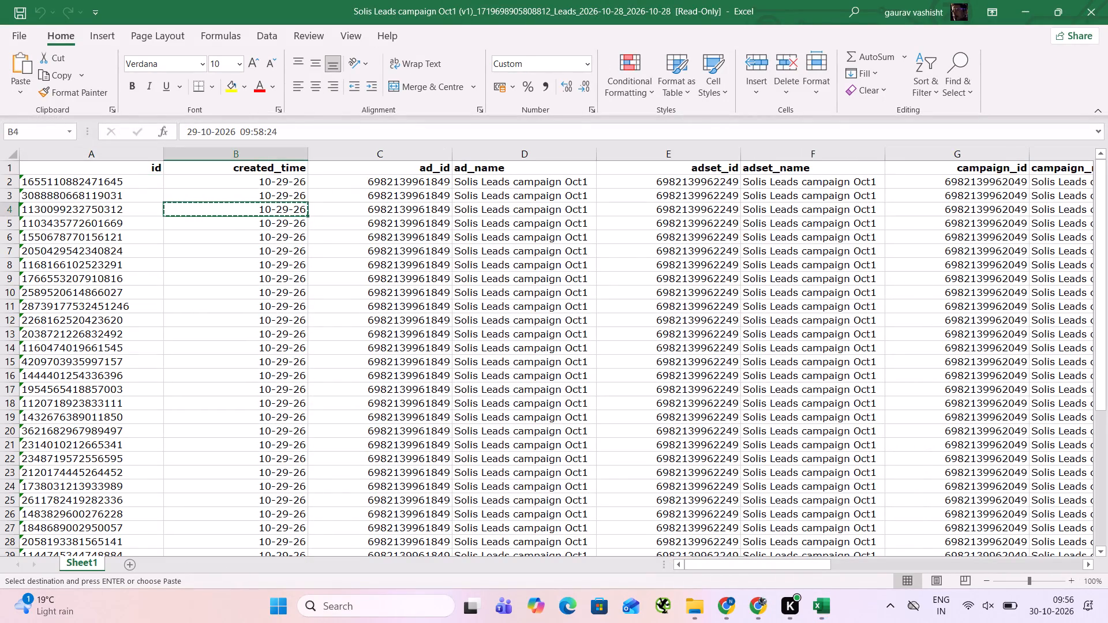
key(ctrl+Right)
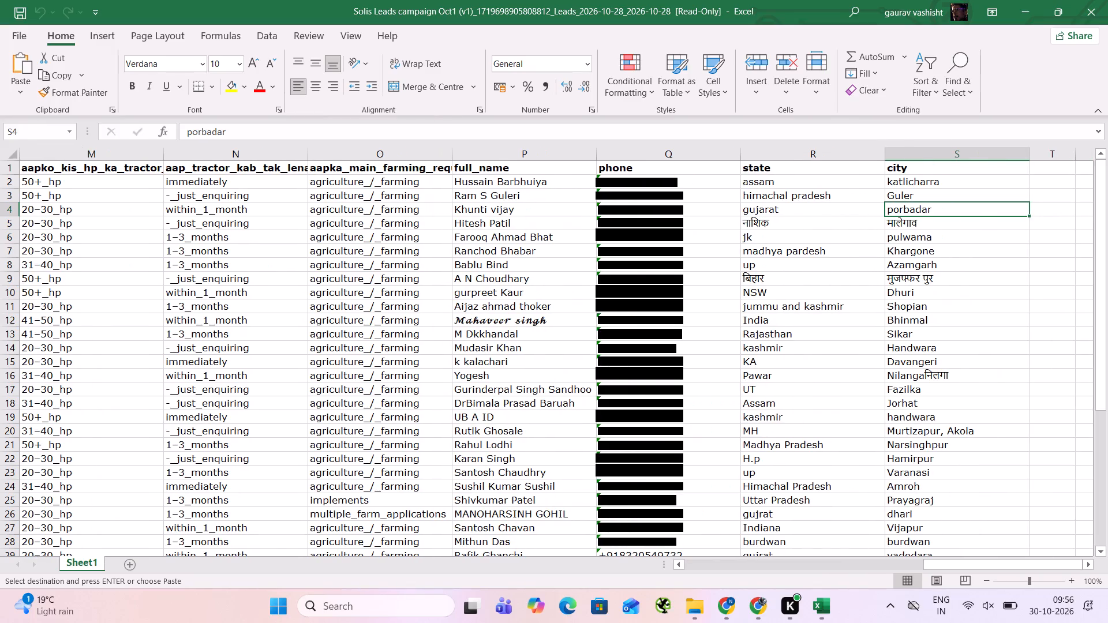
click(615, 162)
click(617, 156)
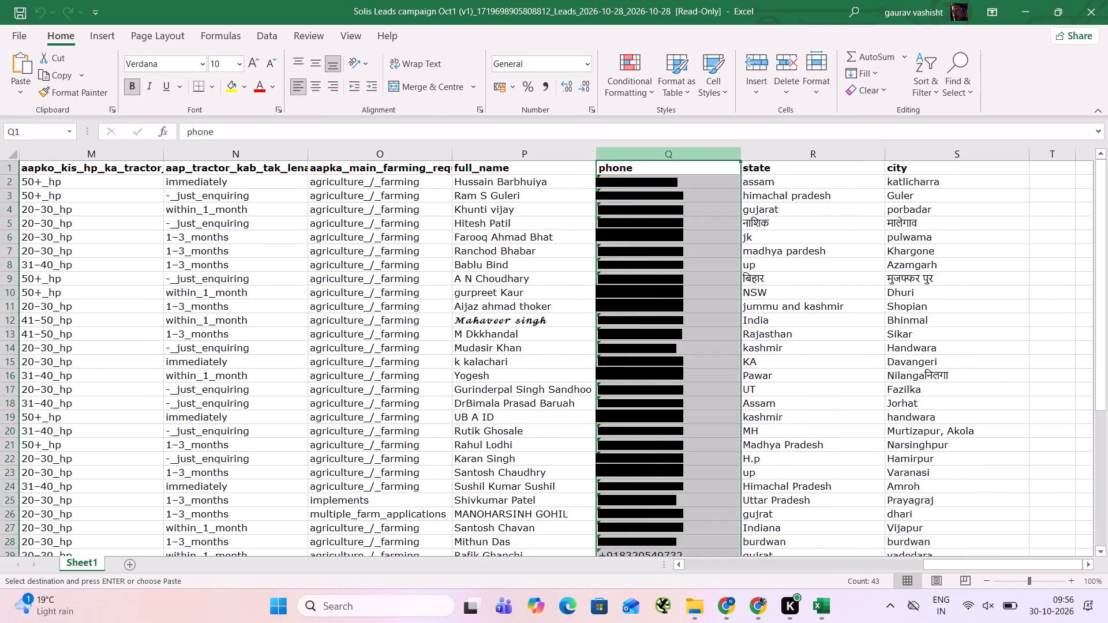
click(794, 182)
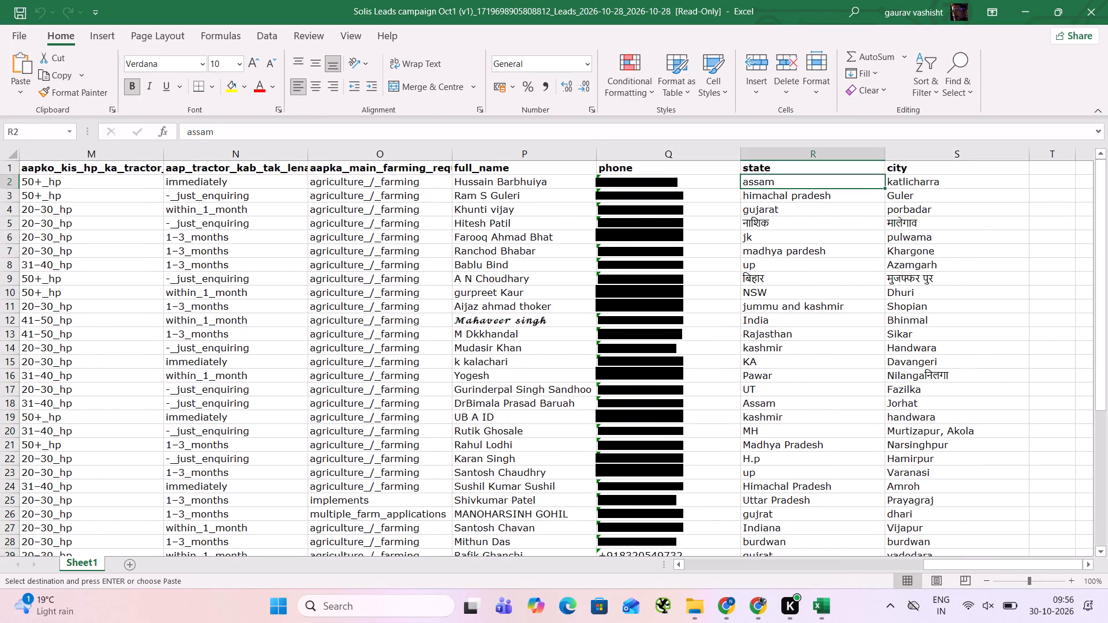
text(Assam)
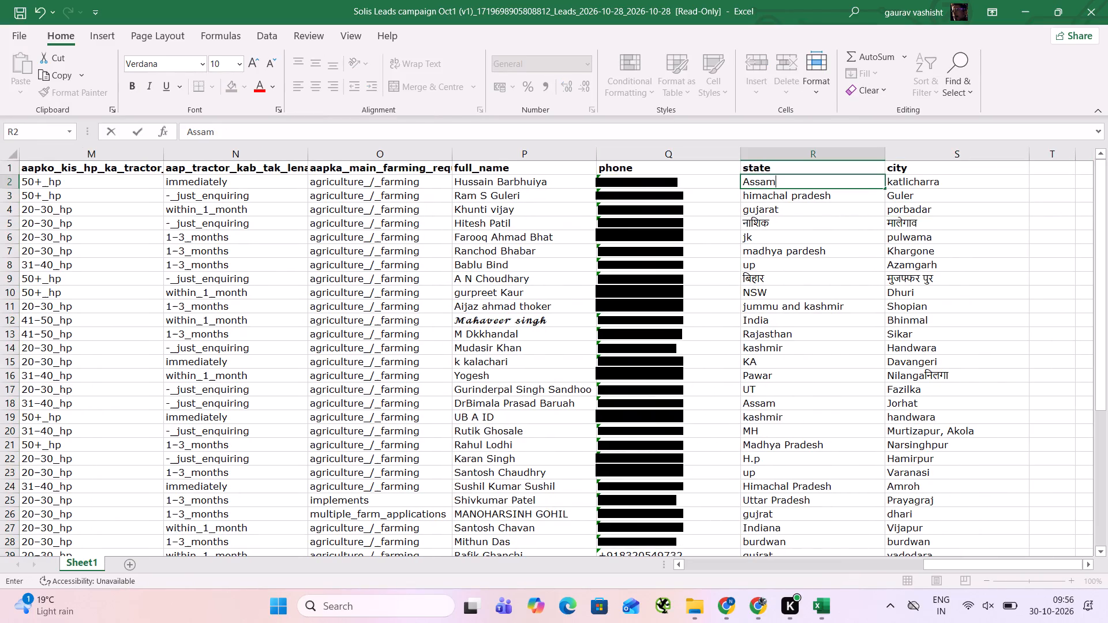
key(Right)
key(BackSpace)
key(Down)
key(Left)
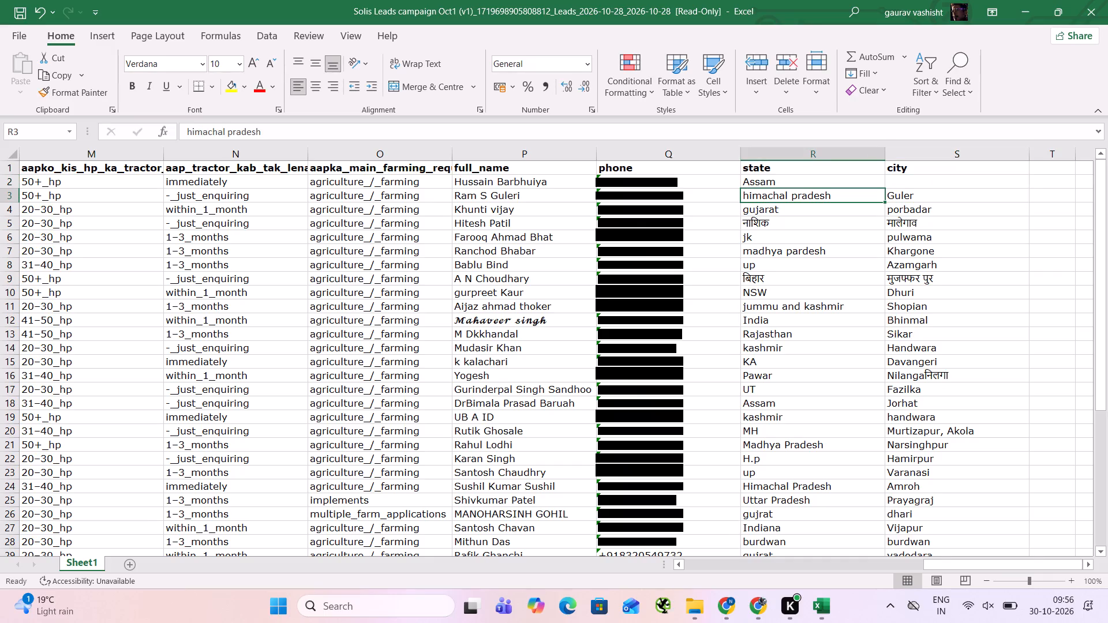
Set the states in rows 3 and 4 to Himichal Pradesh and Gujarat, and clear the cities in rows 4 and 5.
text(Himichal Pradesh)
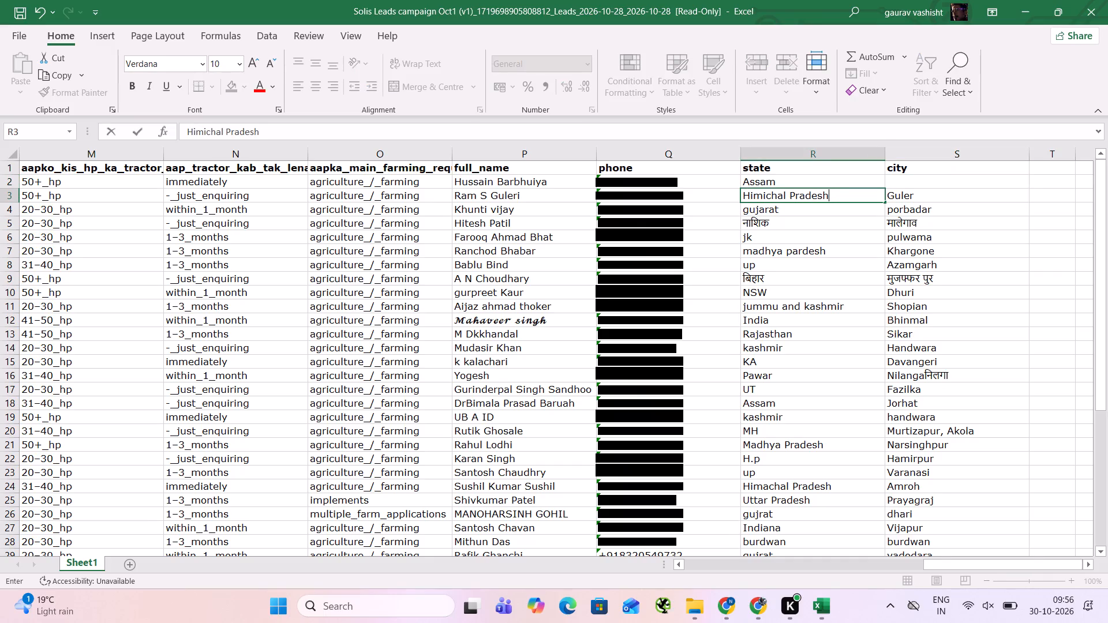
key(Right)
key(Down)
key(BackSpace)
key(Left)
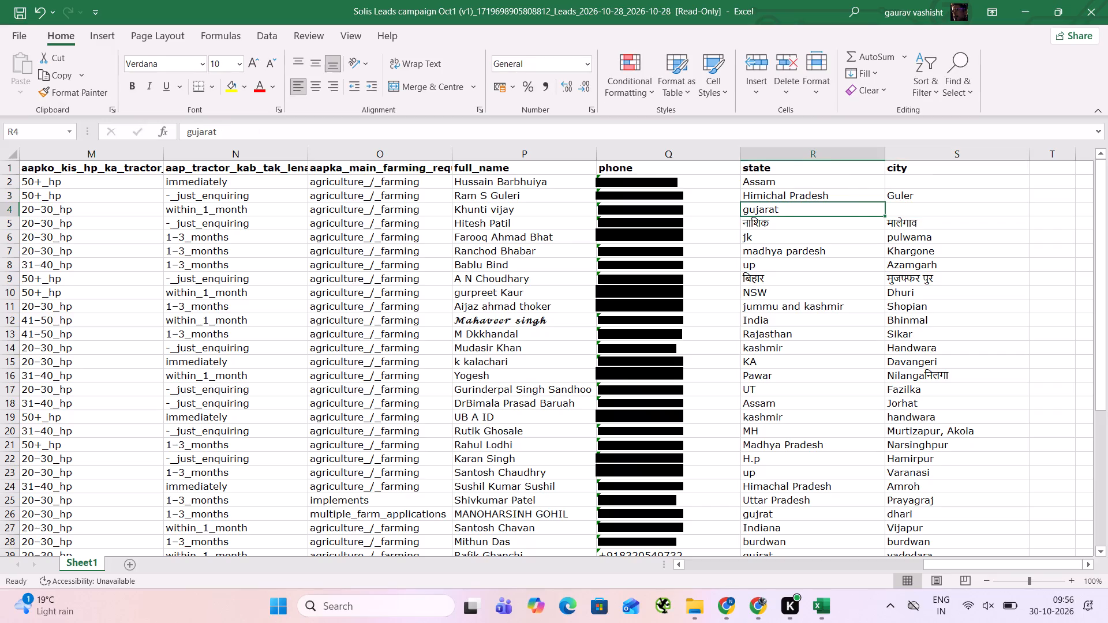
text(Gujarat)
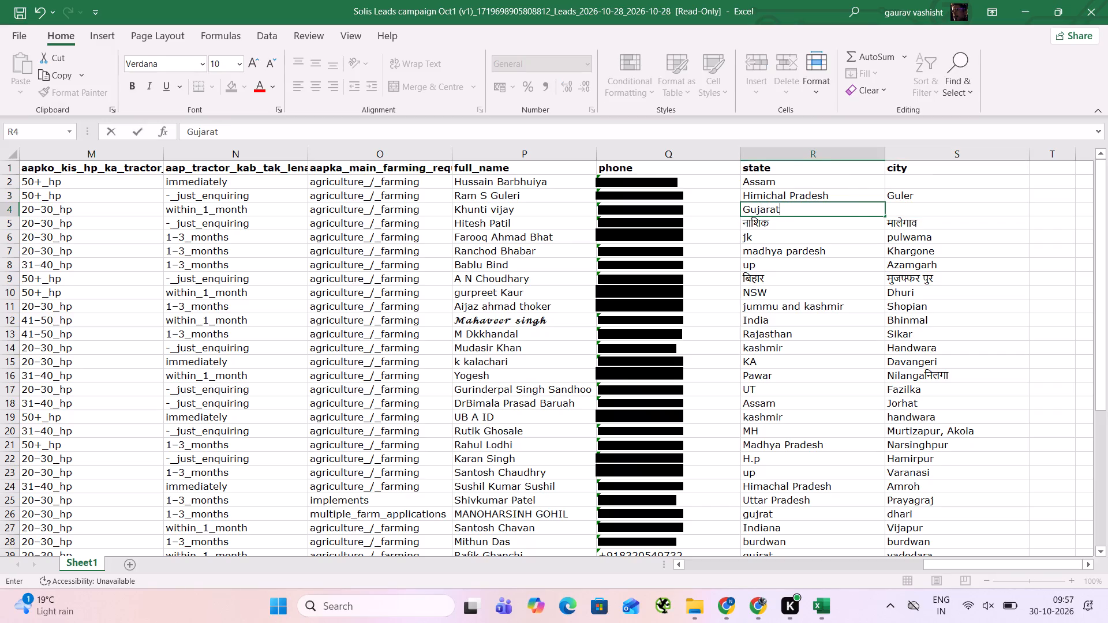
key(Right)
key(Down)
key(BackSpace)
key(Left)
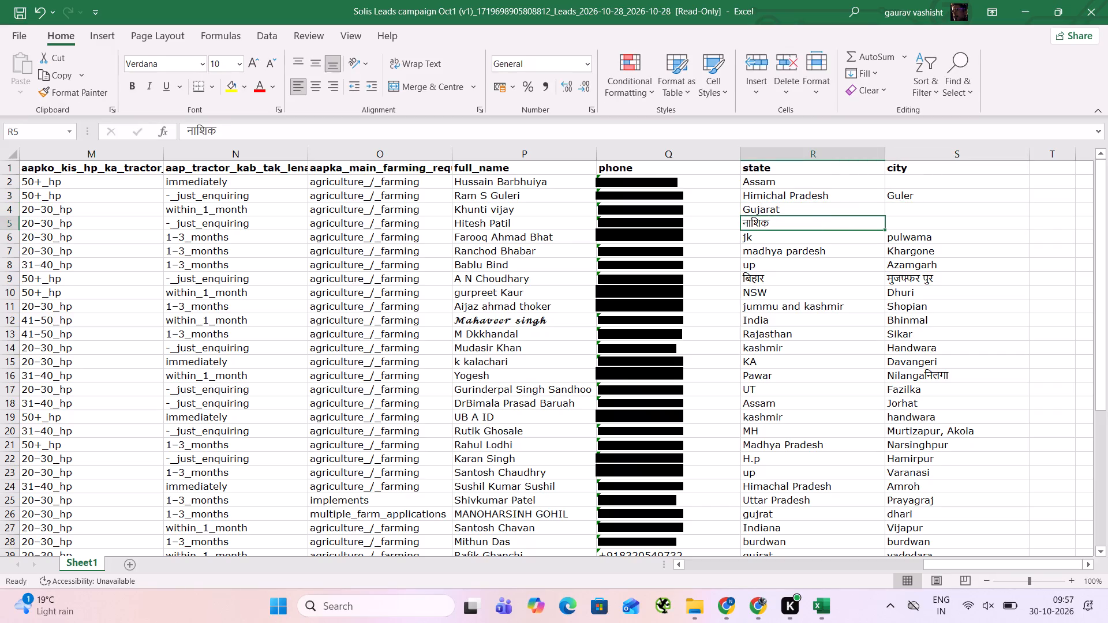
Replace the Hindi state entry in row 5 with Maharashtra.
text(Mahae=)
key(BackSpace)
key(BackSpace)
text(rashtra)
key(Right)
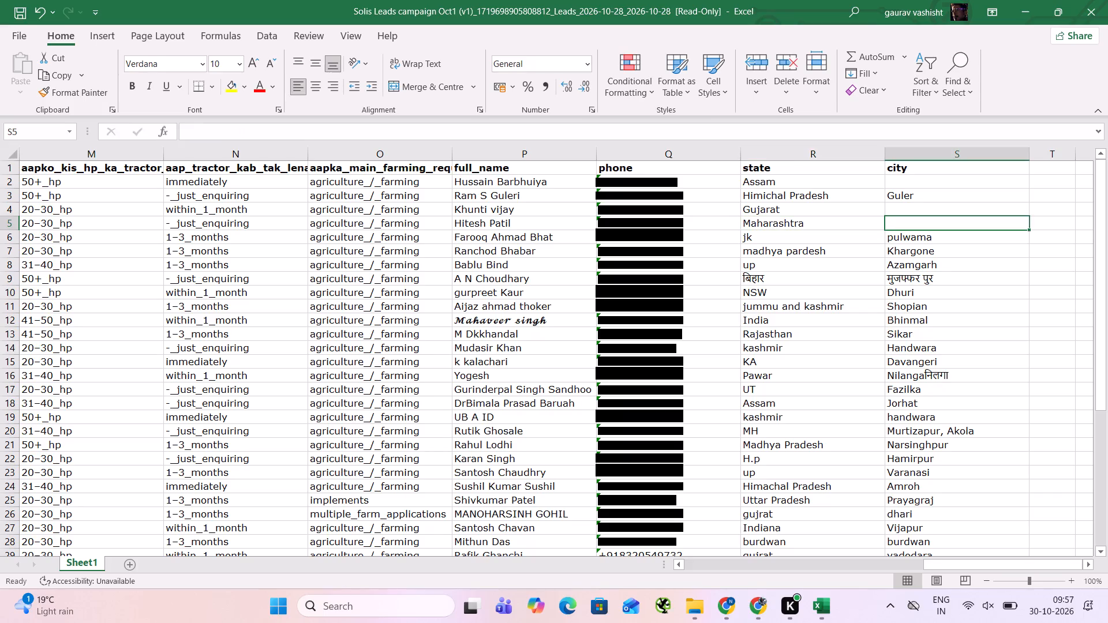
Set the city in row 6 to Pulwama and its state to Jammu And Kashmir.
key(Up)
key(Down)
key(Down)
text(Pulwama)
key(Left)
text(Jammu And Kashmir)
key(Right)
Set the state in row 7 to Madhya Pradesh and the state in row 8 to Uttar Pradesh.
key(Right)
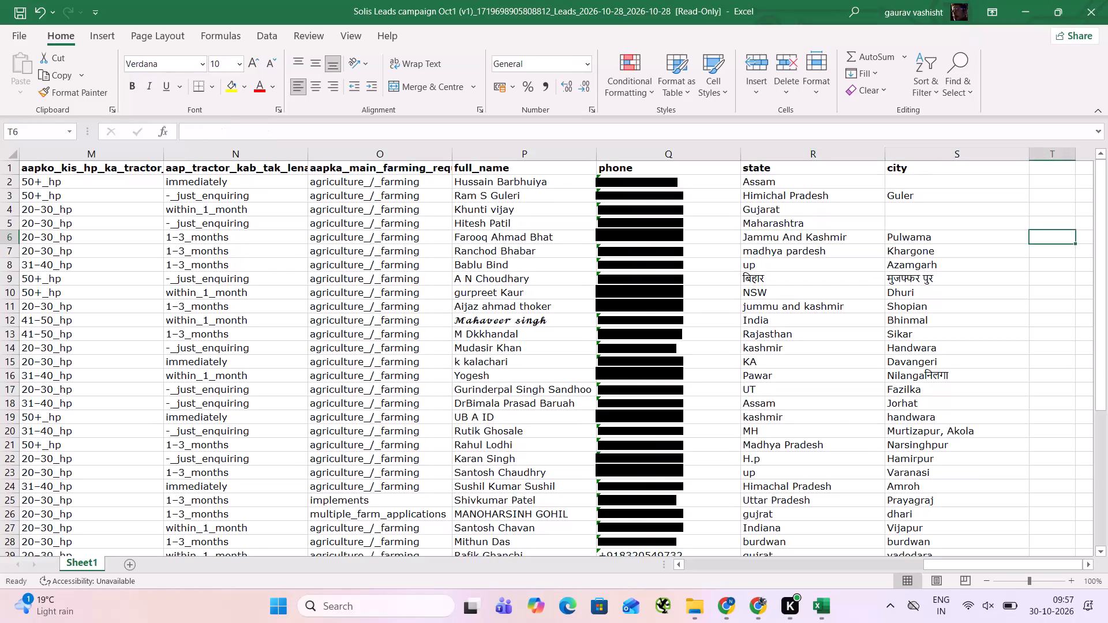
key(Right)
key(Right)
key(Left)
key(Left)
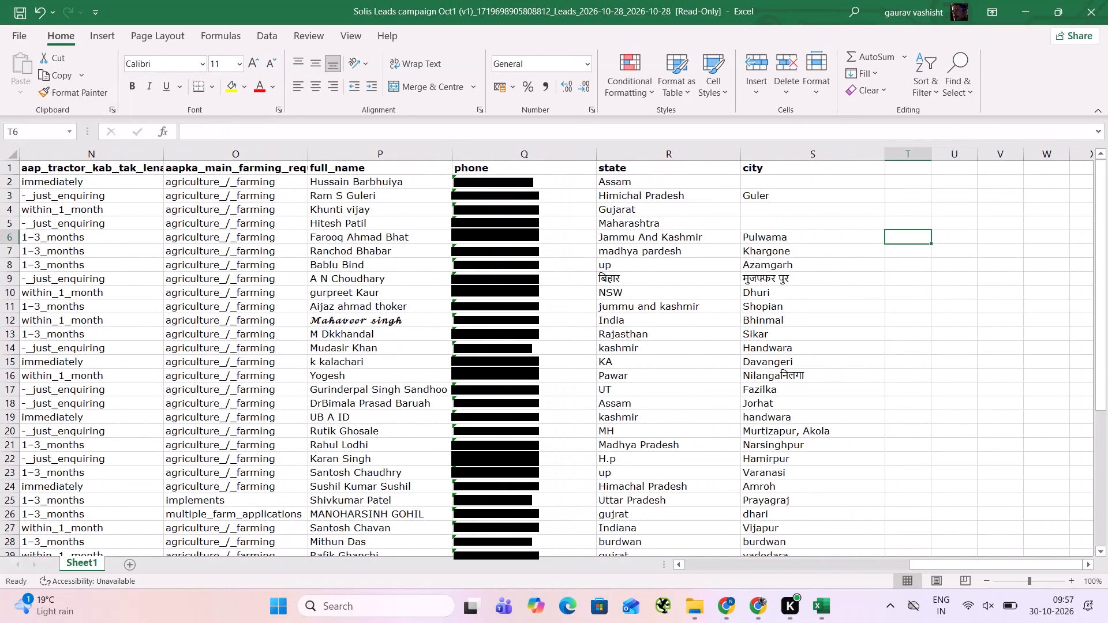
key(Left)
key(Left)
key(Down)
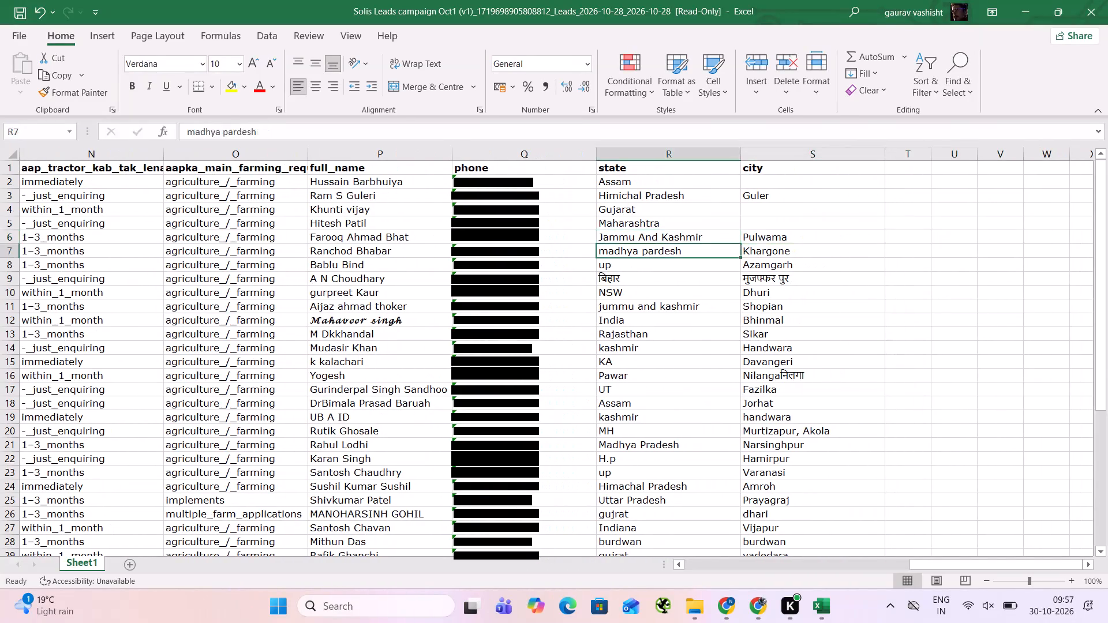
text(Madhya)
key(space)
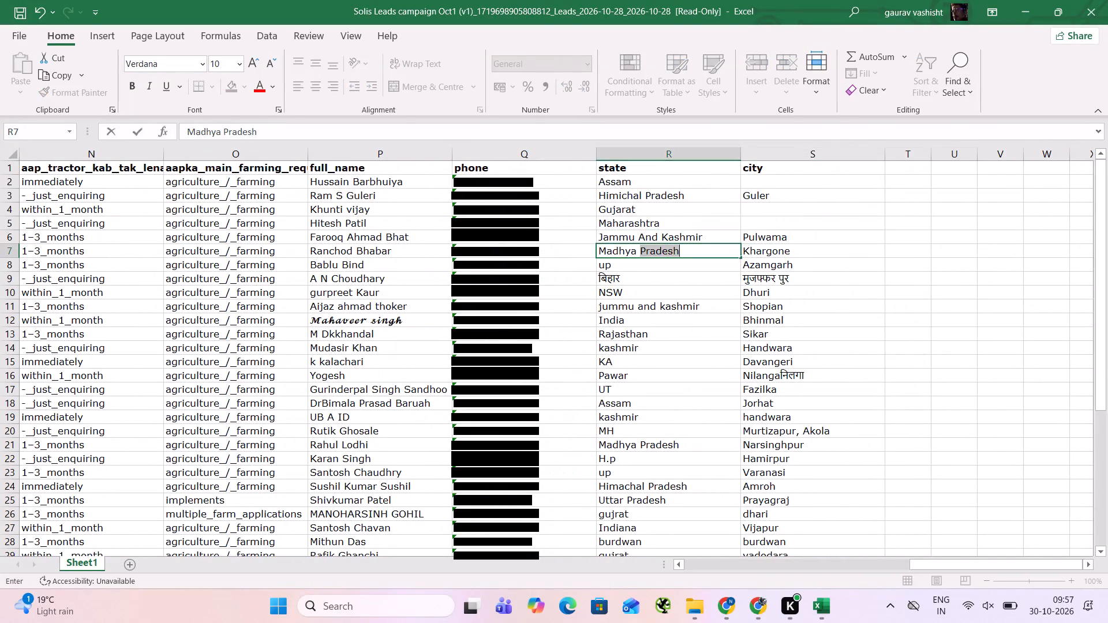
key(Return)
text(Uttar)
key(space)
key(Return)
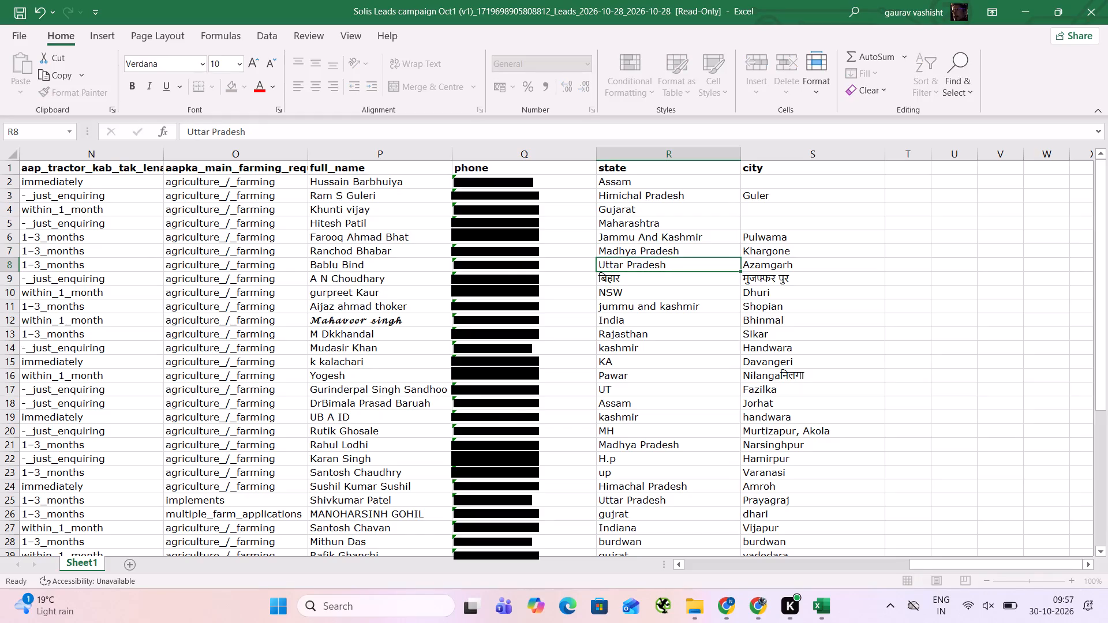
Set the state in row 9 to Bihar and clear the cities in rows 9 and 10.
key(shift+b)
text(ihar)
key(Right)
key(BackSpace)
key(Down)
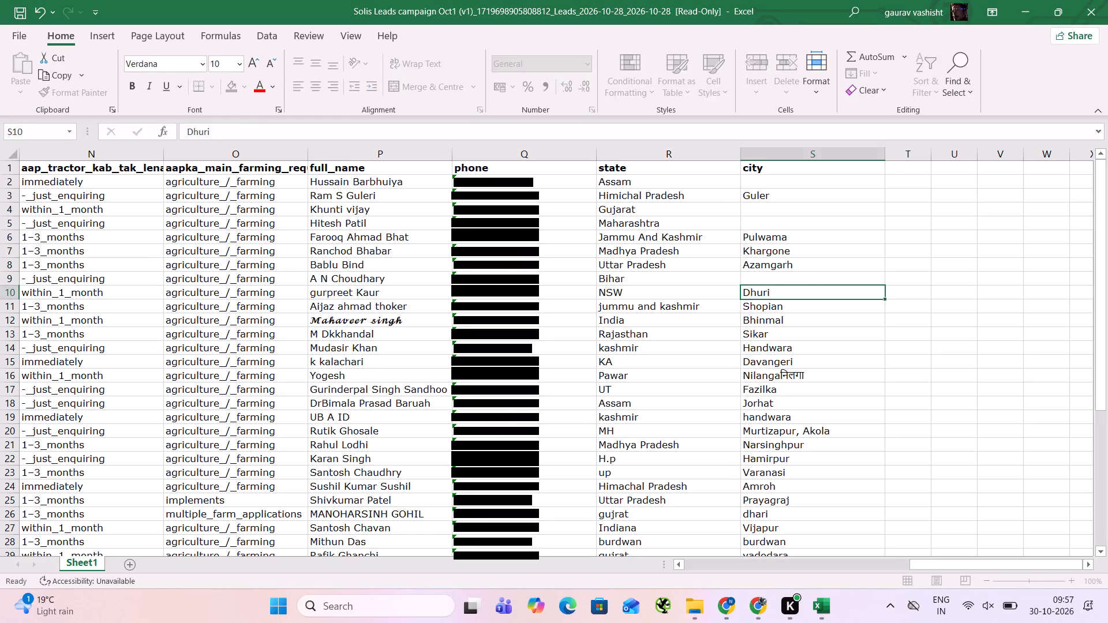
key(BackSpace)
Copy the Uttar Pradesh state from row 8 into the state cell of row 10.
key(Left)
key(Up)
key(Up)
key(ctrl+c)
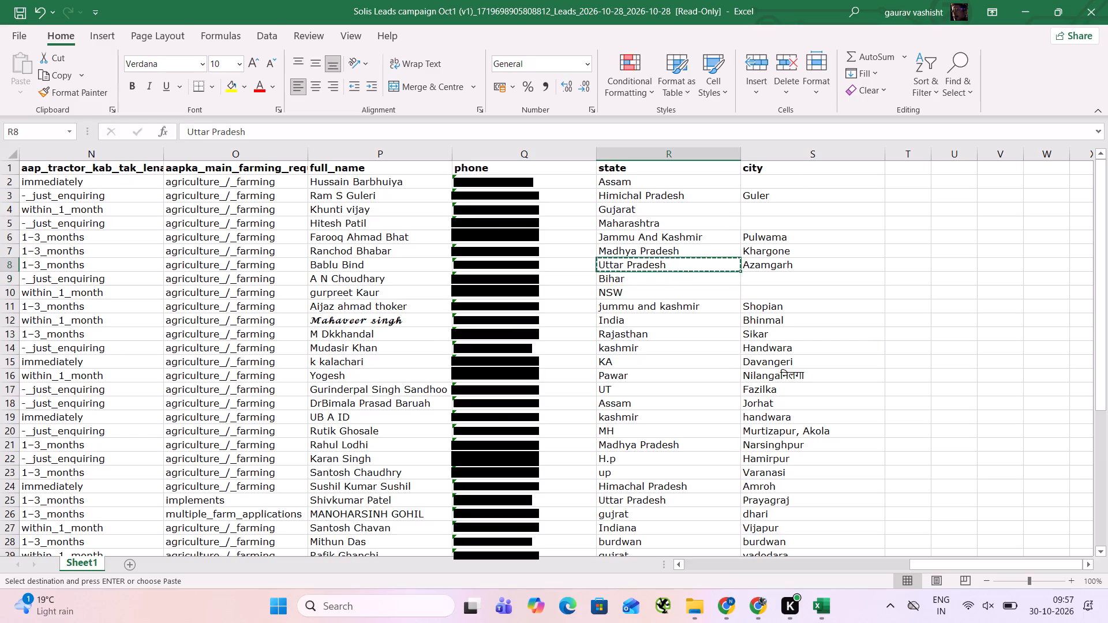
key(Down)
key(Down)
key(ctrl+v)
Set the state in row 11 to Jammu And Kashmir.
key(Down)
text(Jamm)
key(Return)
Copy the Uttar Pradesh state from row 10 into the state cell of row 12.
key(Right)
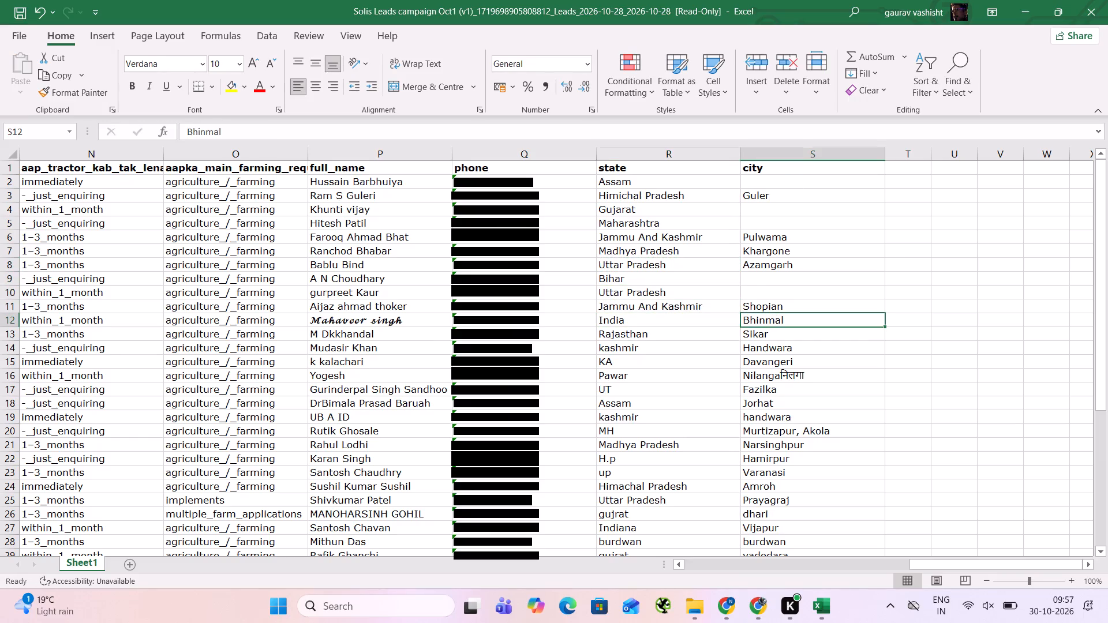
key(Left)
key(Up)
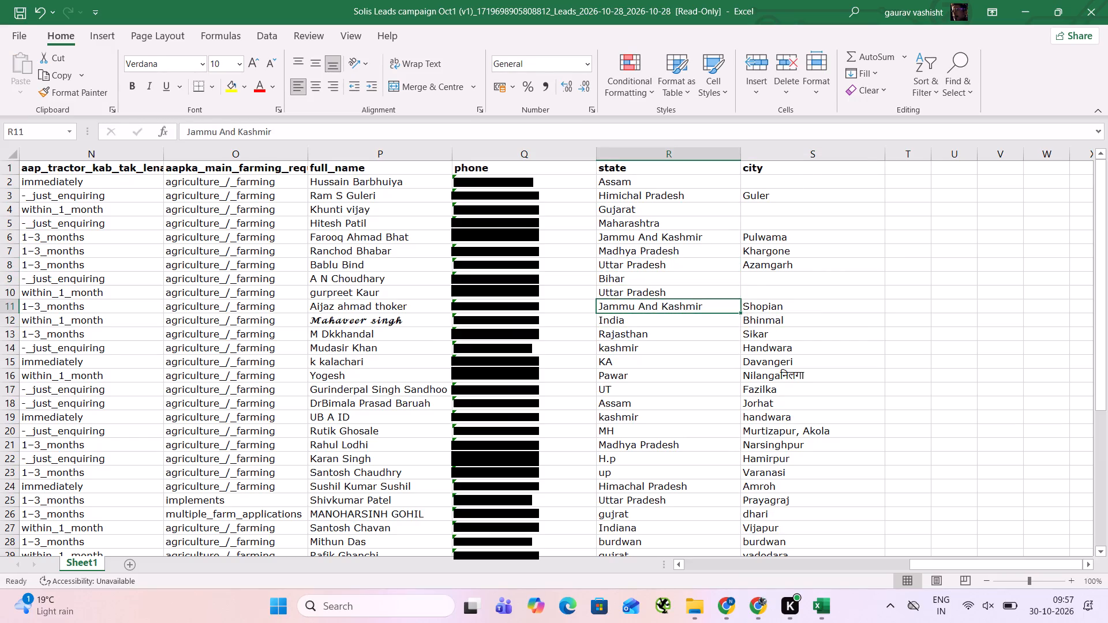
key(Up)
key(ctrl+c)
key(Down)
key(Down)
key(ctrl+v)
Set the state in row 14 to Jammu And Kashmir and the state in row 15 to Karnataka.
key(Down)
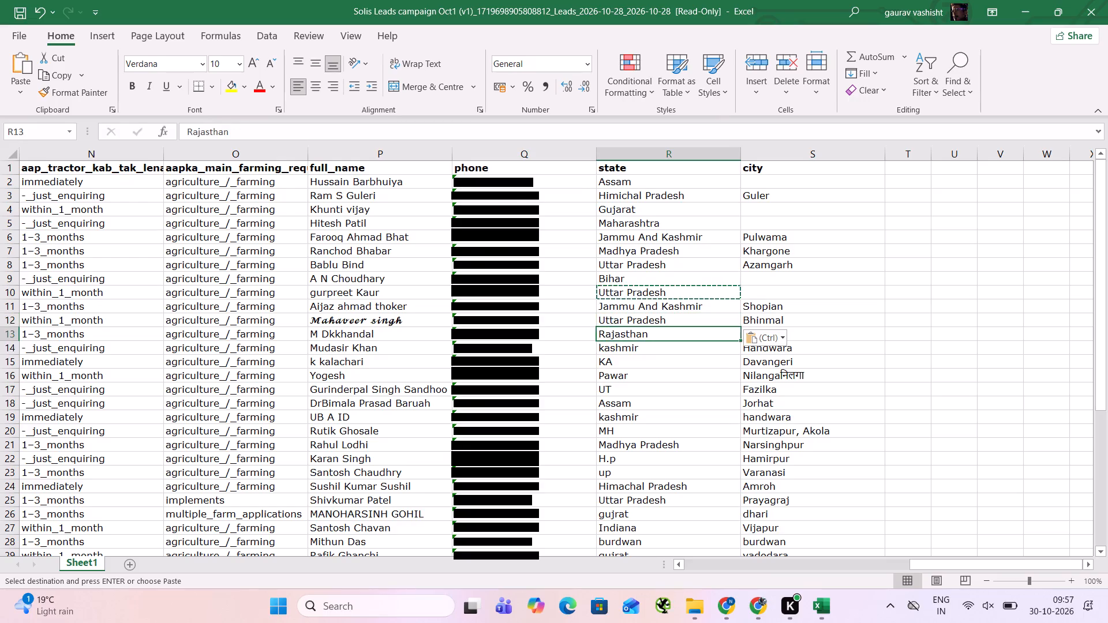
key(Down)
text(Jamm)
key(Return)
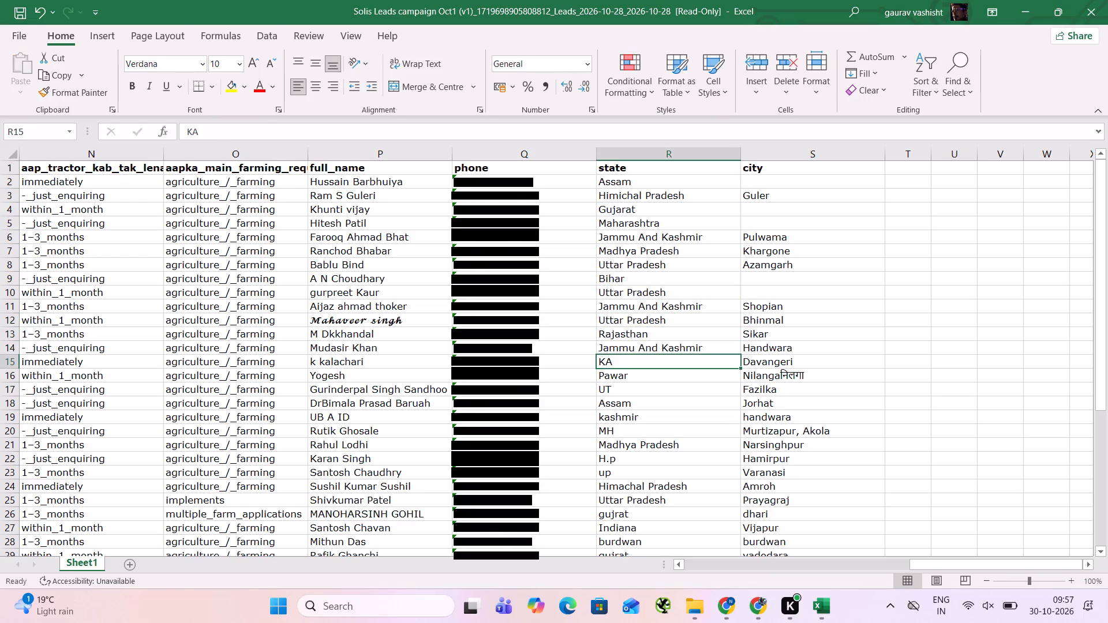
text(Karnataka)
Copy the Uttar Pradesh state from row 12 into the state cells of rows 16 and 17.
key(Up)
key(Up)
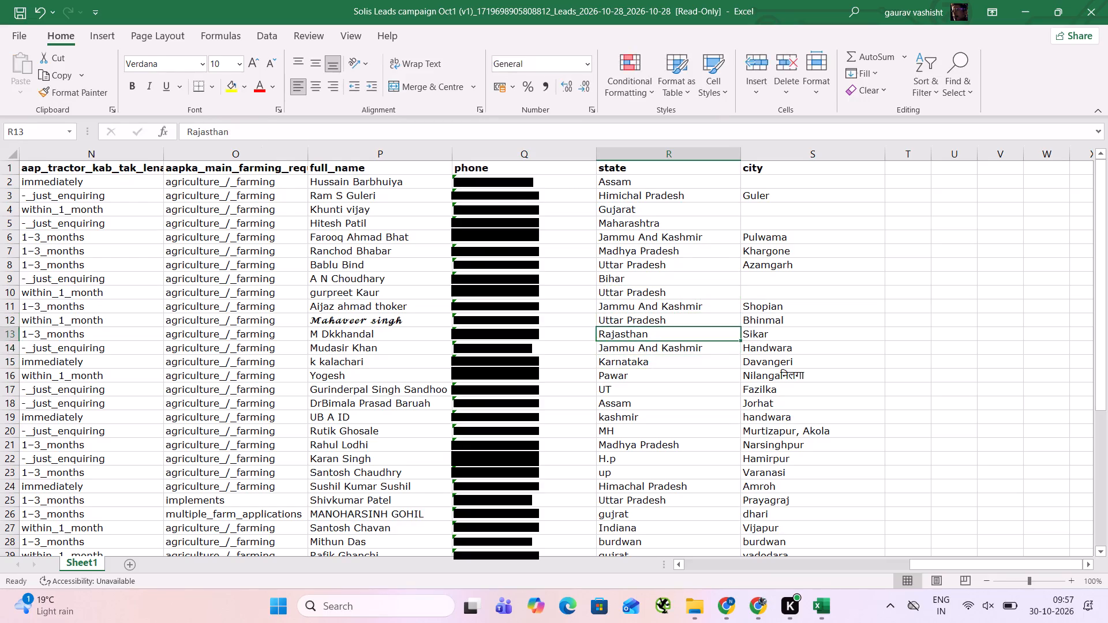
key(Up)
key(ctrl+c)
key(Down)
key(Down)
key(Down)
key(Down)
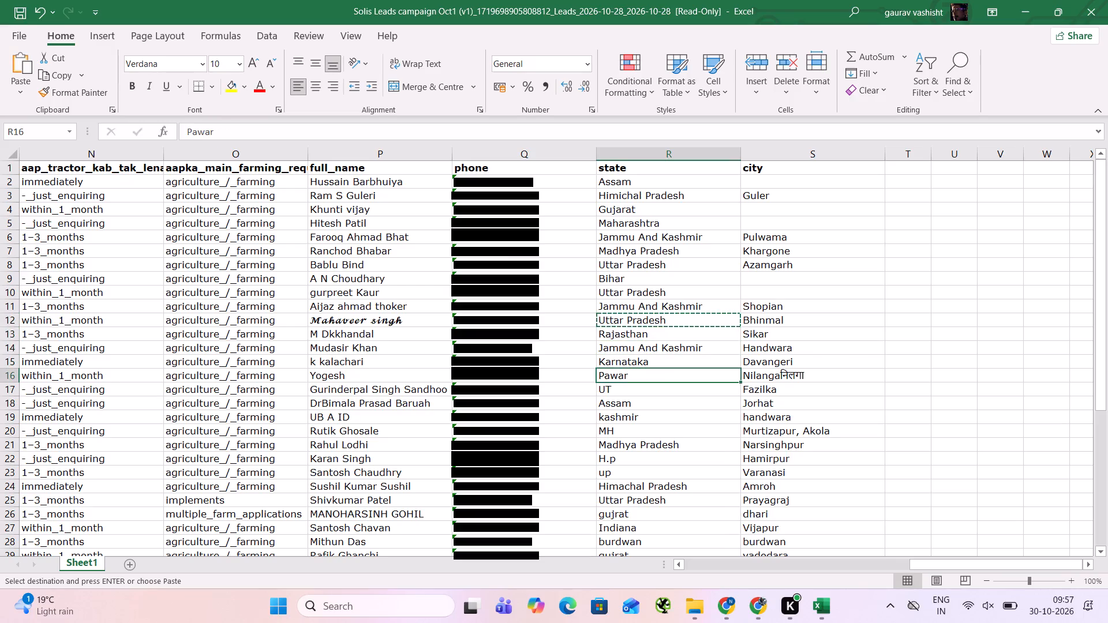
key(ctrl+v)
key(Down)
key(ctrl+v)
Clear the city cells in rows 16 and 17.
key(Right)
key(BackSpace)
key(Up)
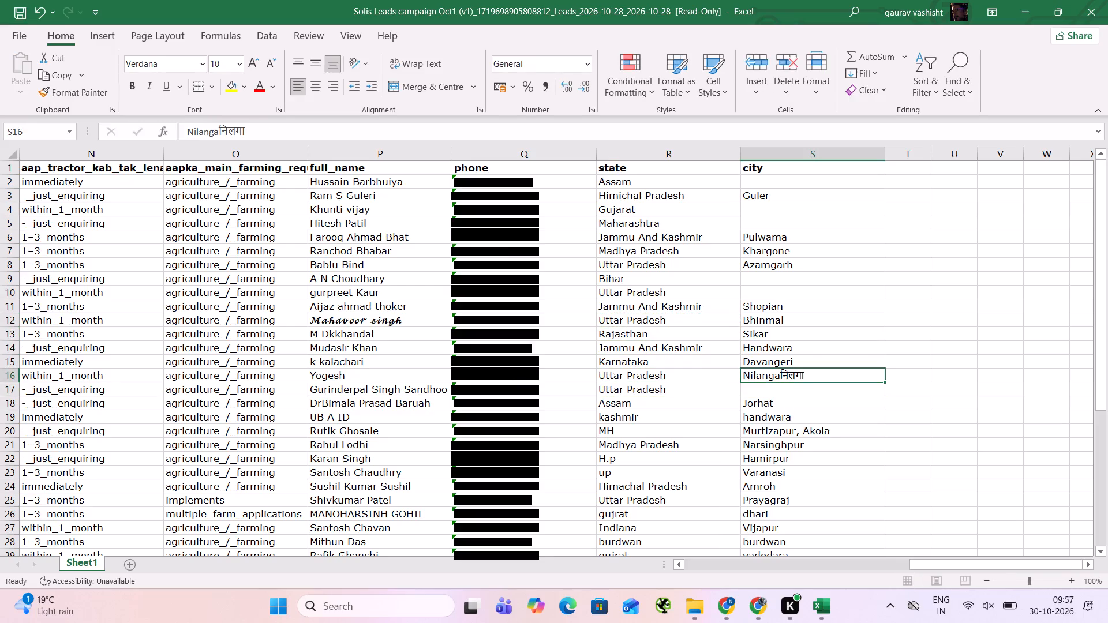
key(BackSpace)
key(Down)
key(ctrl+z)
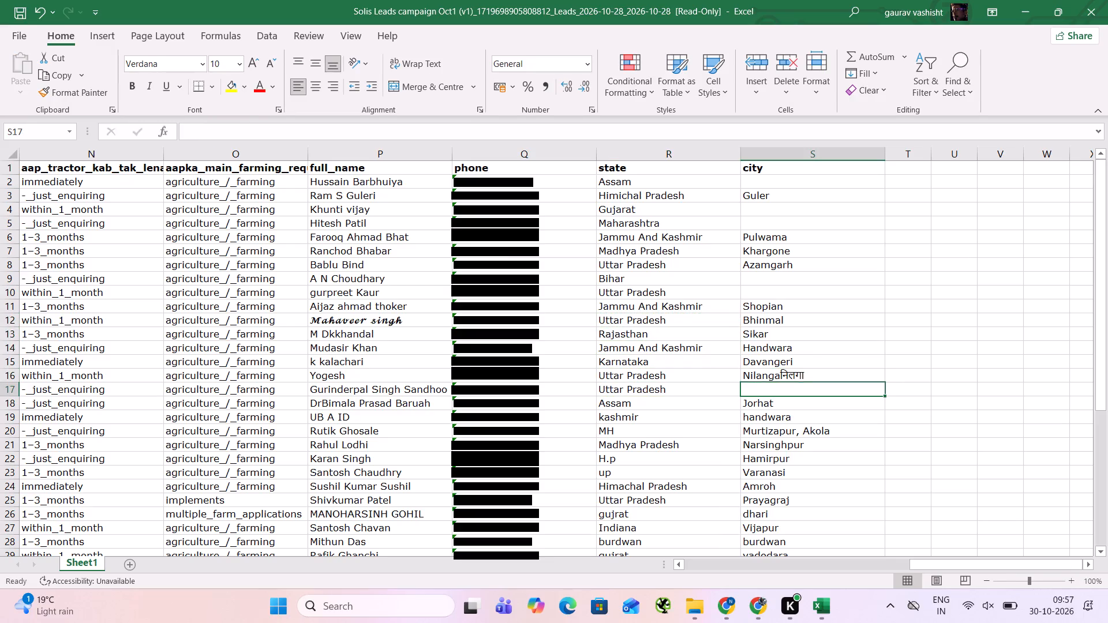
key(BackSpace)
key(Down)
key(Down)
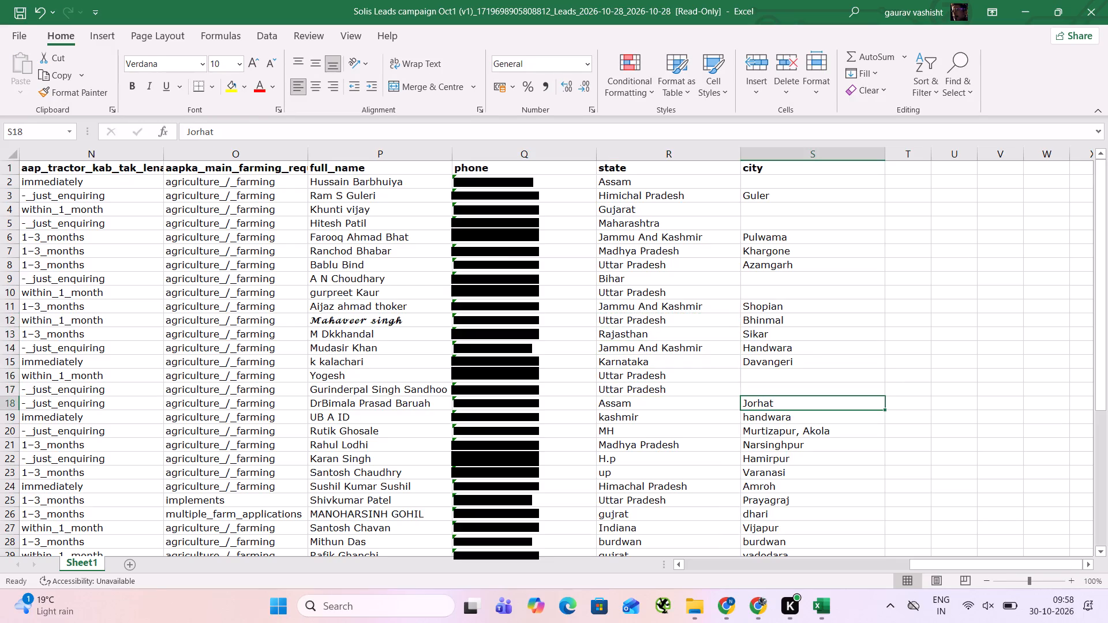
Set the state in row 17 to Utthrakhand.
key(Left)
key(Up)
key(shift+u)
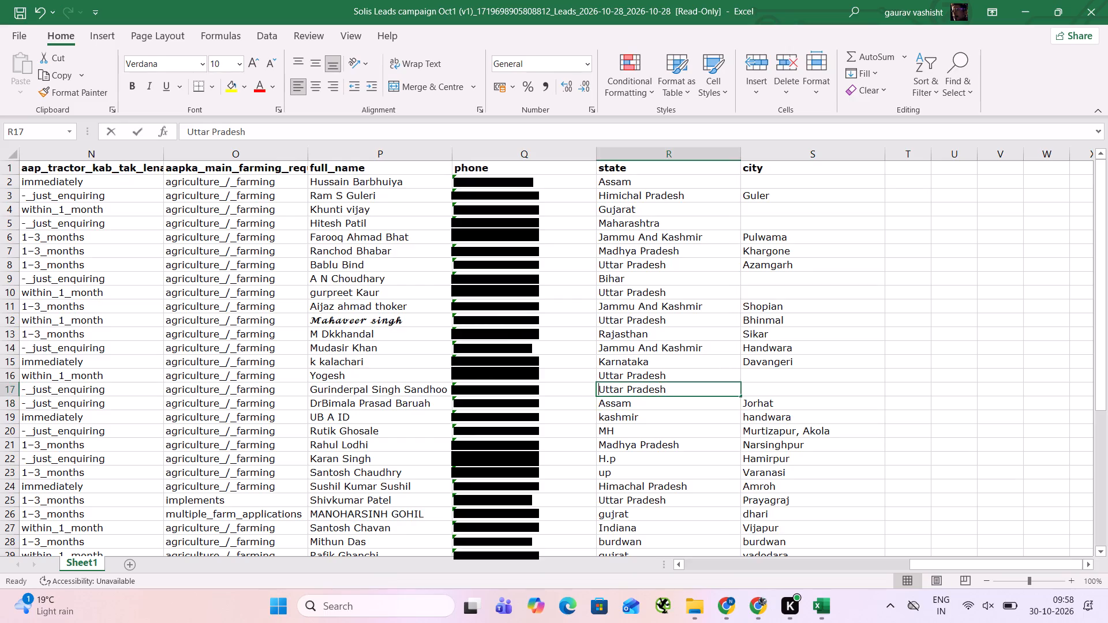
text(tthrakhand)
key(Down)
Set the state in row 19 to Jammu And Kashmir and the state in row 20 to Maharashtra.
key(Down)
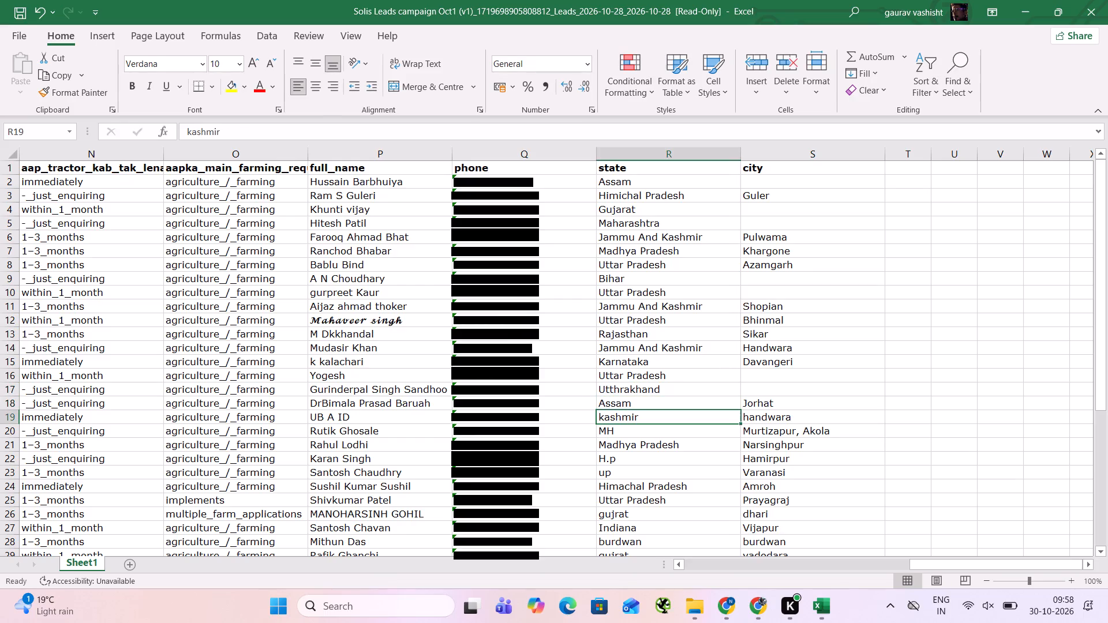
text(Jammu)
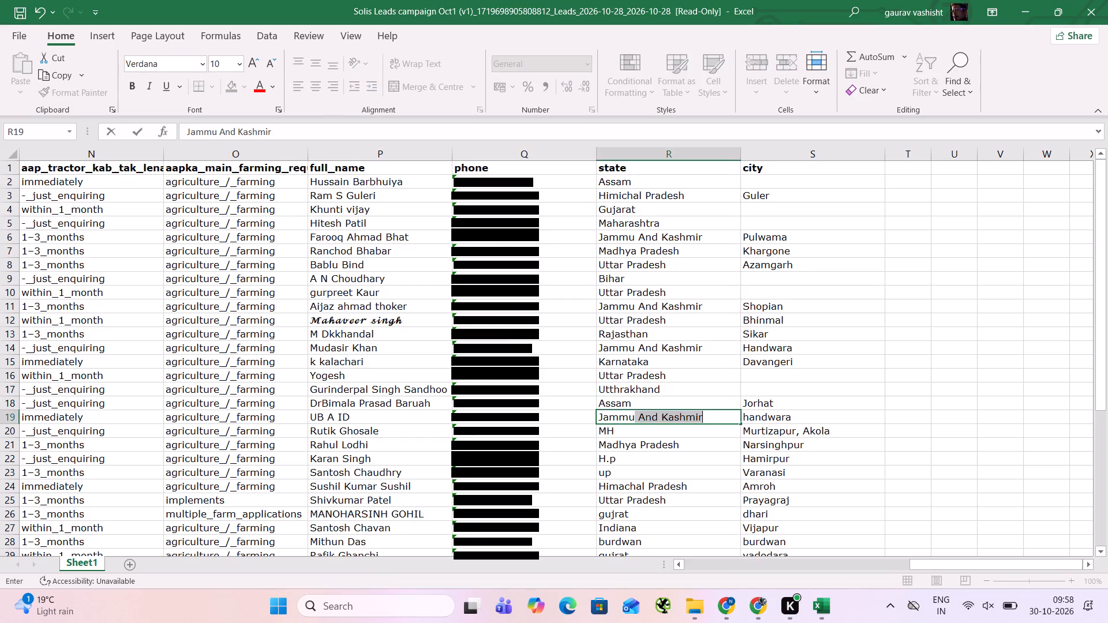
key(space)
key(Return)
key(Right)
key(Up)
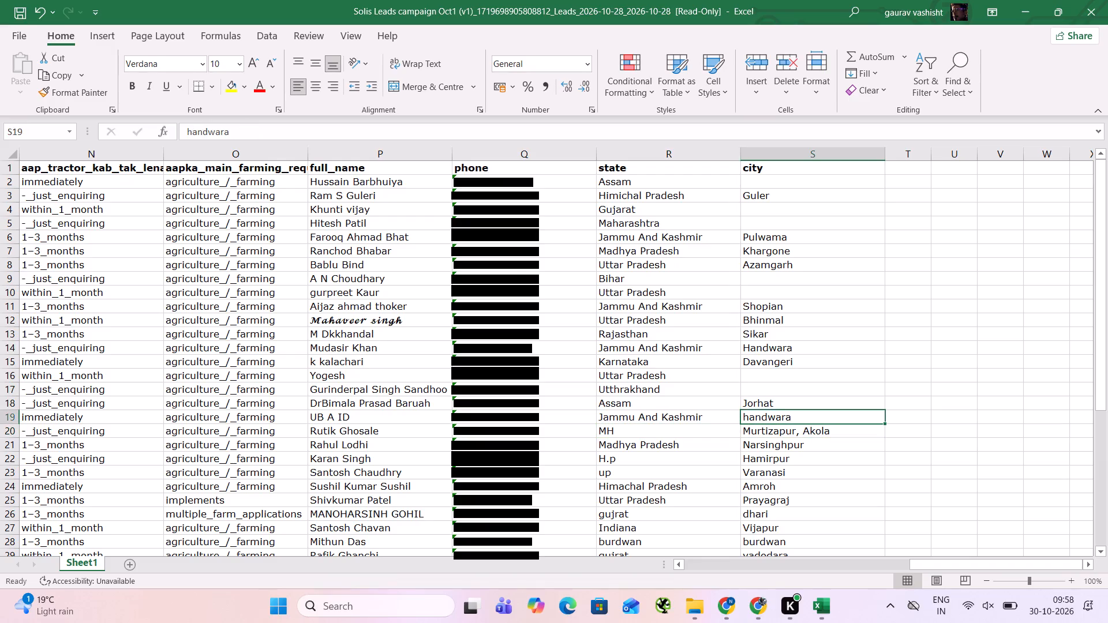
key(Down)
key(Left)
text(Maha)
key(Return)
Set the state in row 22 to Himichal Pradesh and the state in row 23 to Uttar Pradesh.
key(Down)
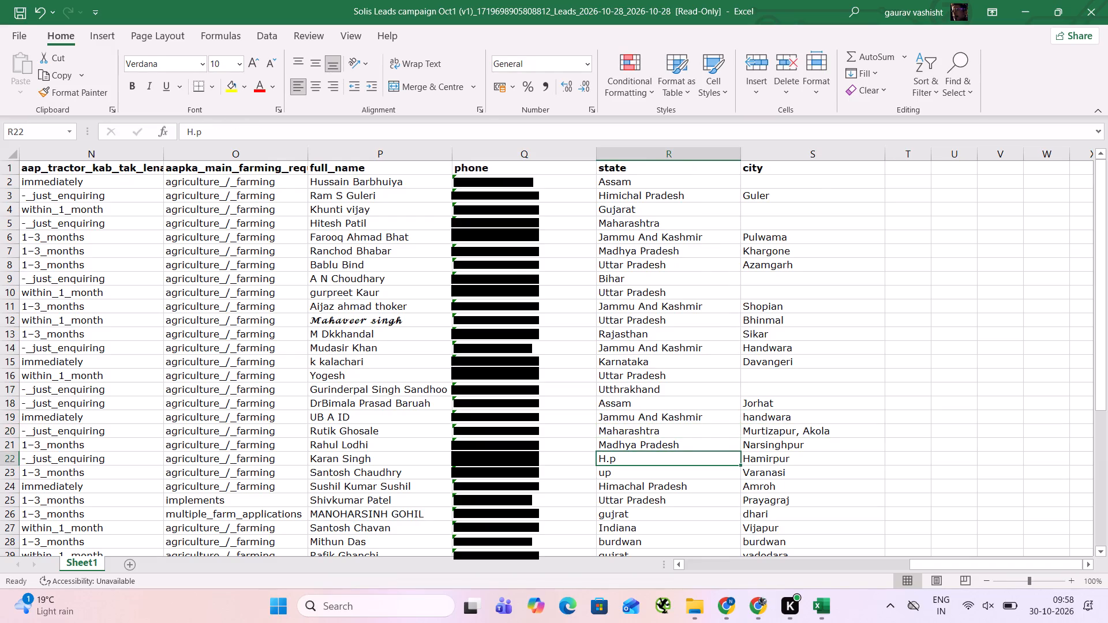
text(Himi)
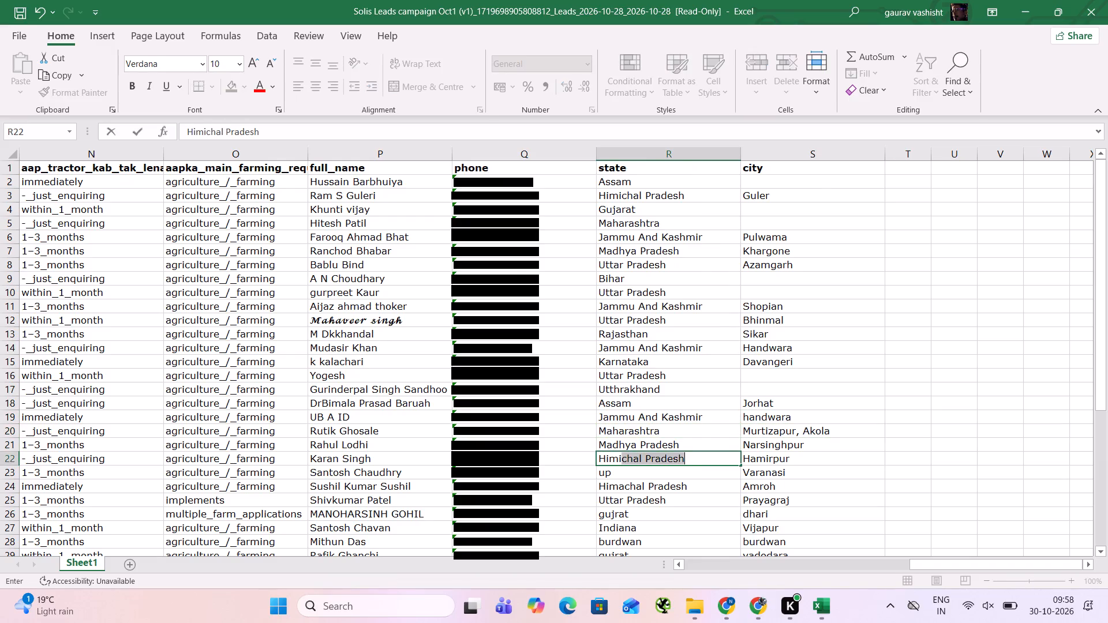
key(Return)
key(Right)
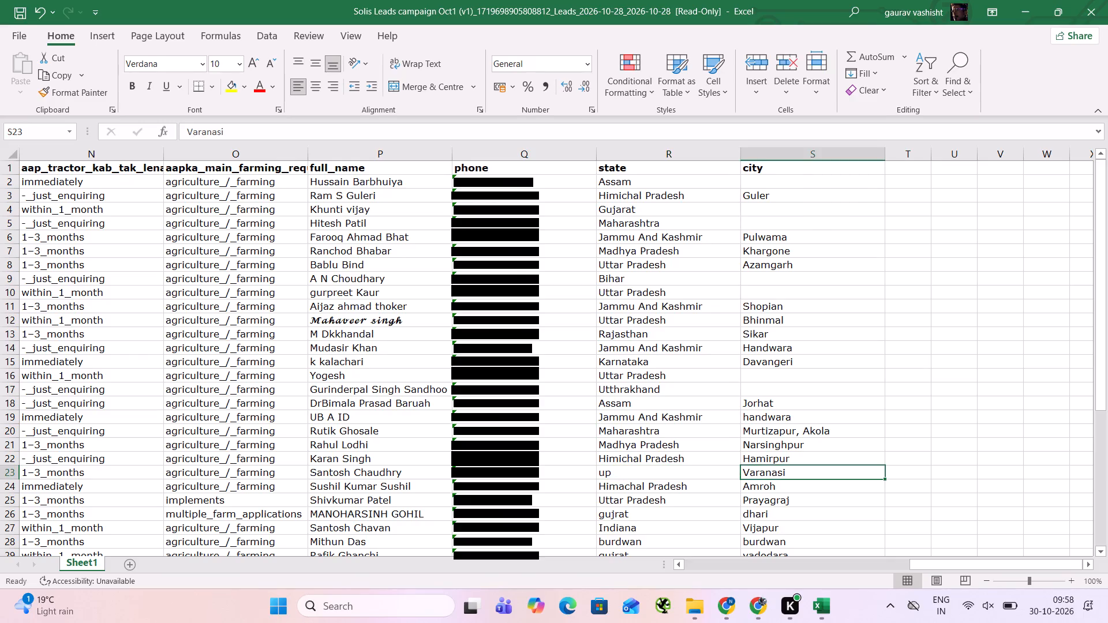
key(Left)
key(Up)
key(Down)
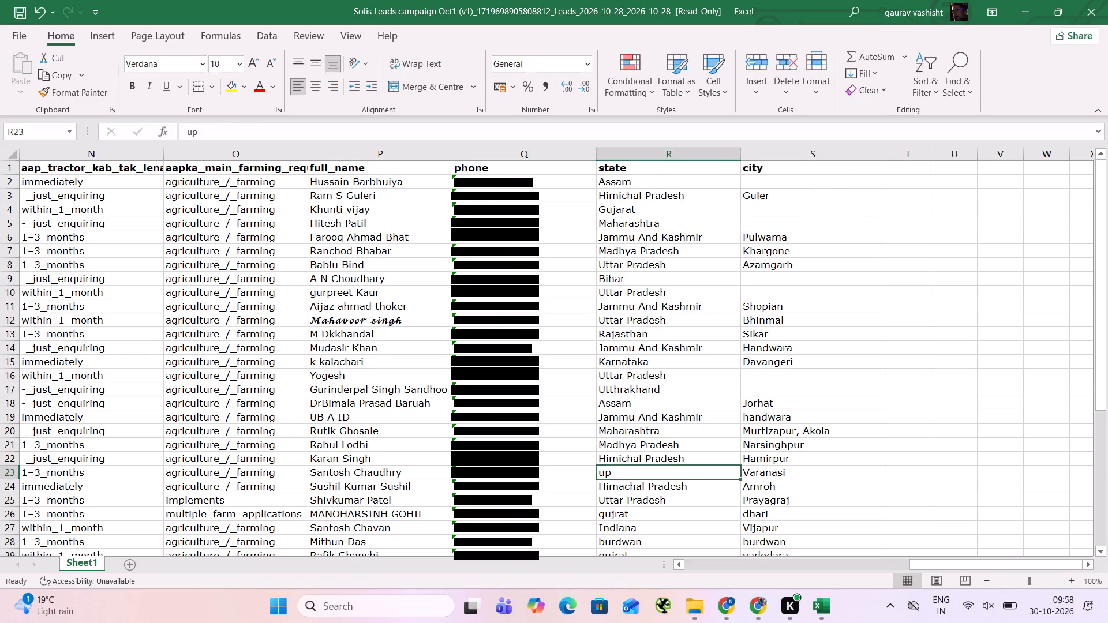
text(Uttar)
key(space)
key(Return)
Copy the Uttar Pradesh state from row 23 into the state cell of row 25.
key(Down)
key(Up)
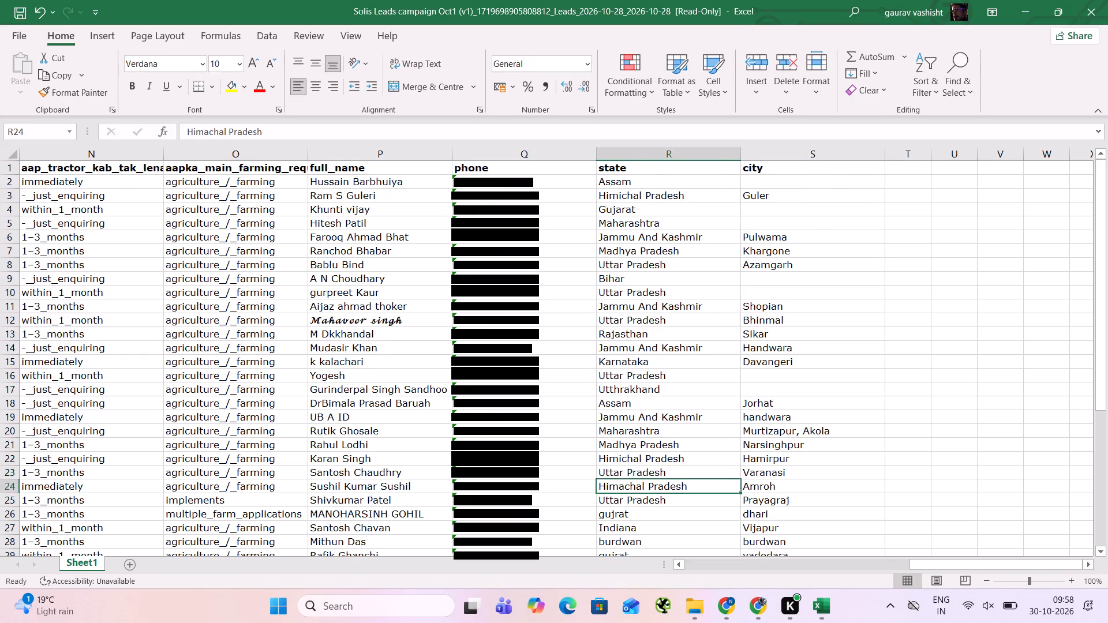
key(Up)
key(ctrl+c)
key(Down)
key(Down)
key(ctrl+v)
Set the state in row 26 to Gujarat and clear that row's city.
key(Down)
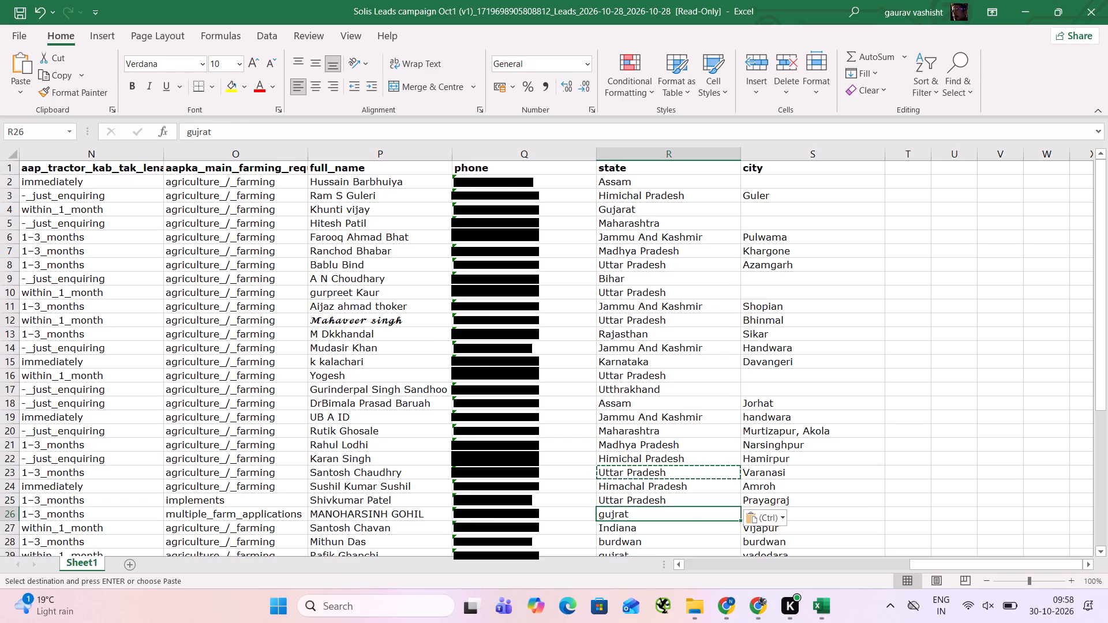
text(Gujarat)
key(Right)
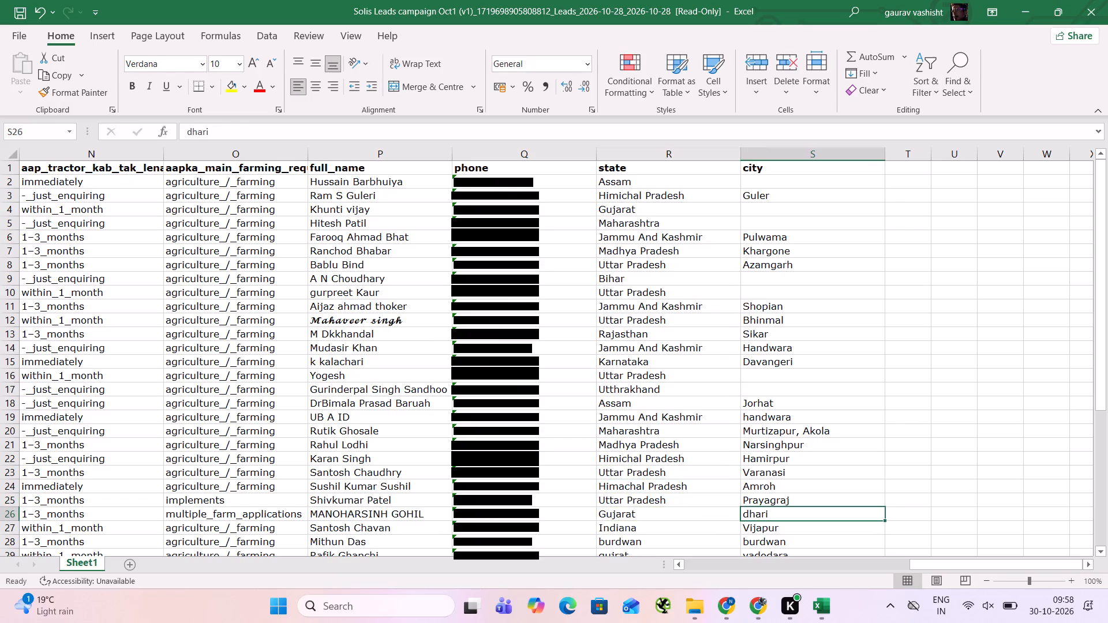
key(Right)
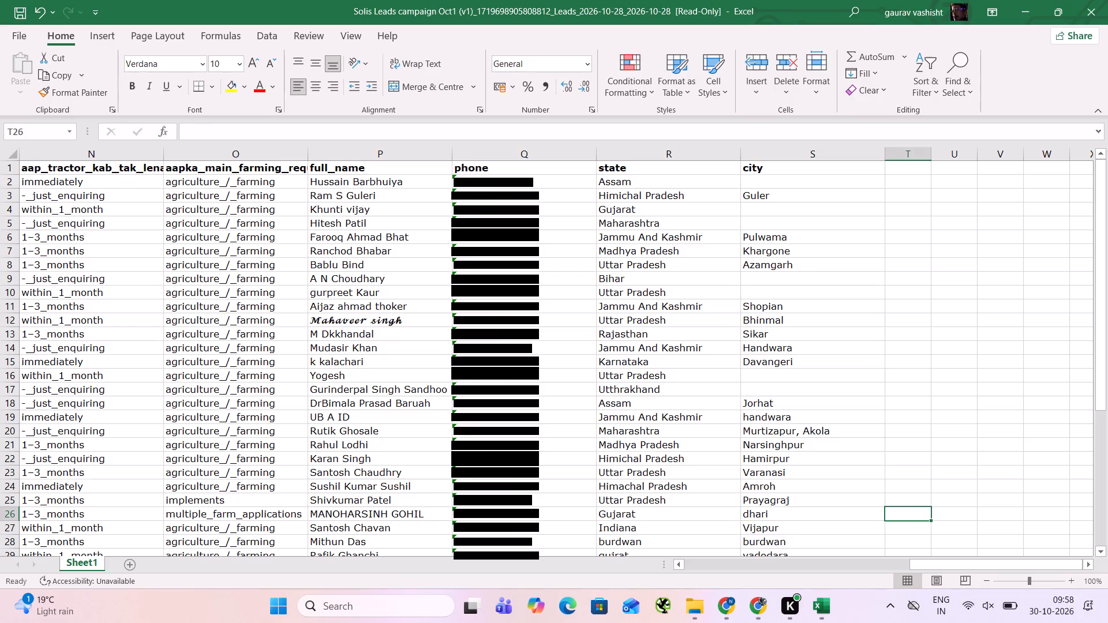
key(Left)
key(BackSpace)
key(Down)
Set the state in row 27 to Karnataka.
key(Left)
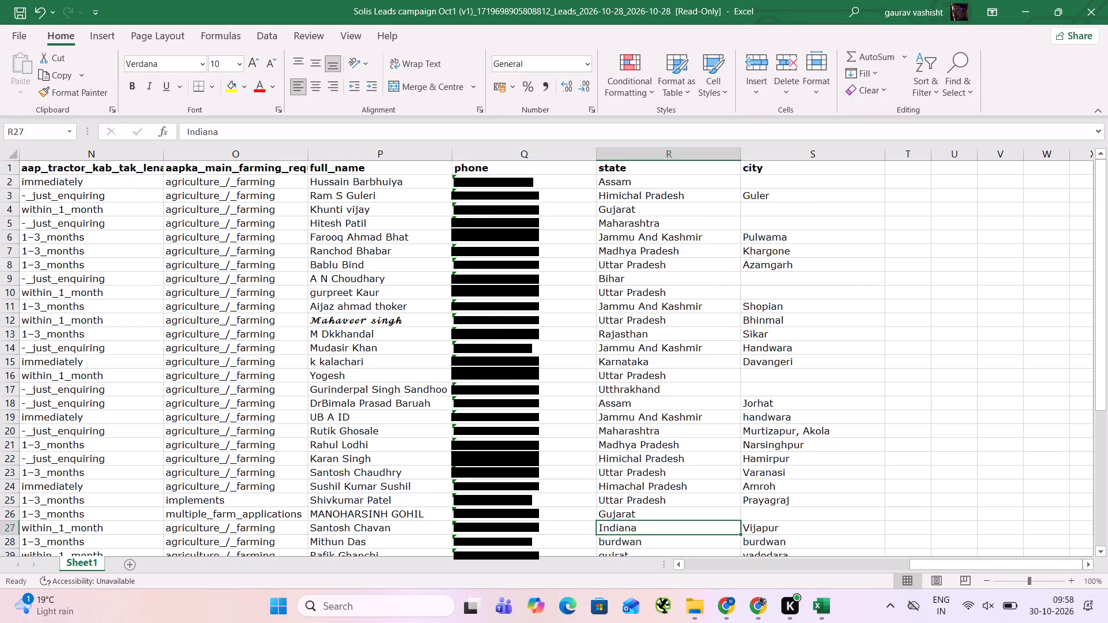
text(Karnataka)
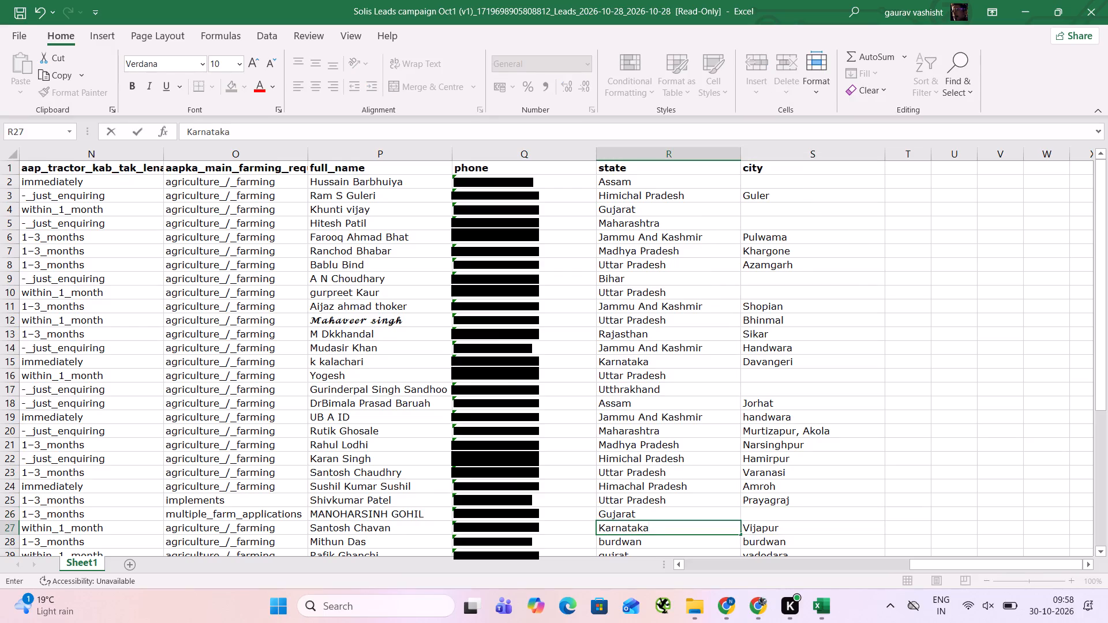
key(Down)
Look through the remaining state and city entries from row 28 down to the last lead.
key(Down)
key(Down)
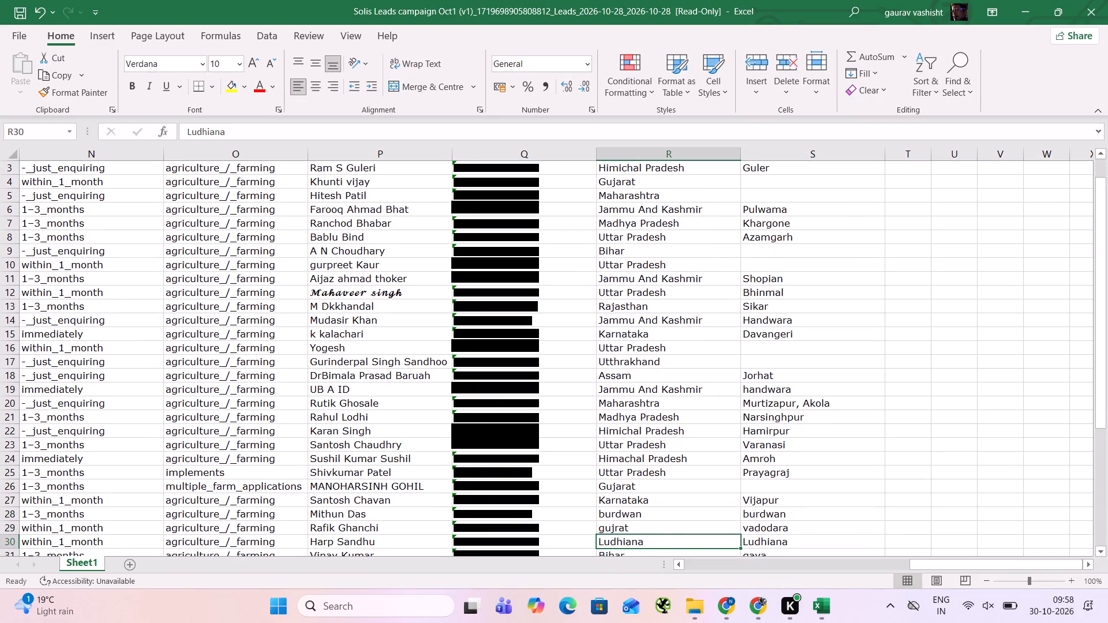
key(Down)
key(Down)
key(Down)
key(Down)
key(Down)
key(Down)
key(Down)
key(Down)
key(Down)
key(Down)
key(Down)
key(Down)
key(Down)
key(Down)
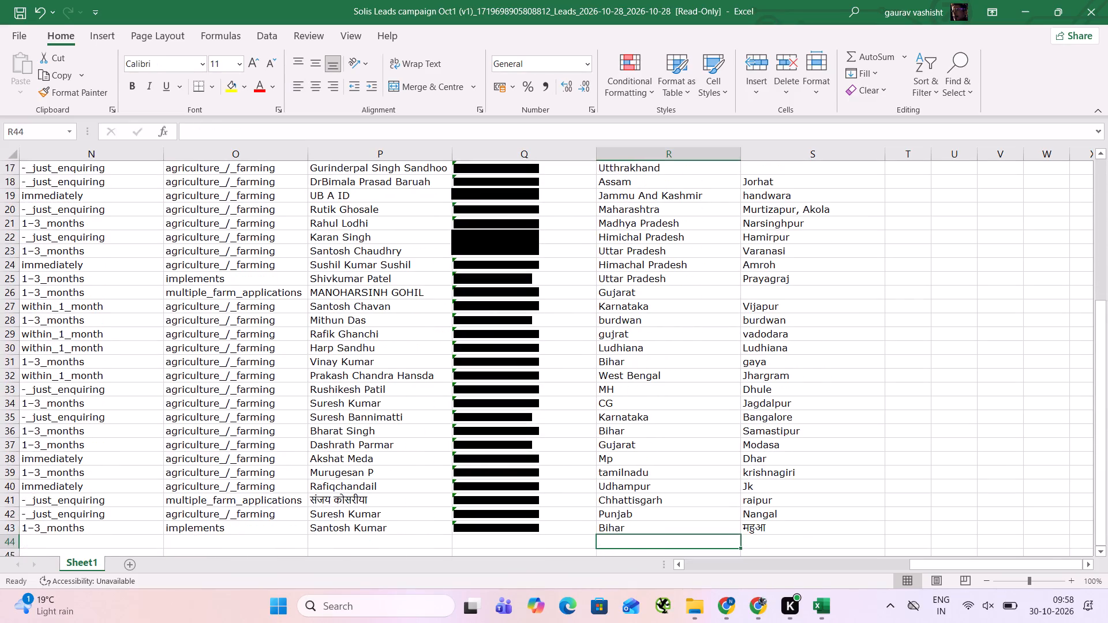
key(Down)
key(Down)
key(Up)
key(Up)
key(Up)
key(Up)
key(Up)
key(Up)
key(Up)
key(Up)
key(Up)
key(Up)
key(Up)
key(Up)
key(Up)
key(Up)
key(Up)
key(Up)
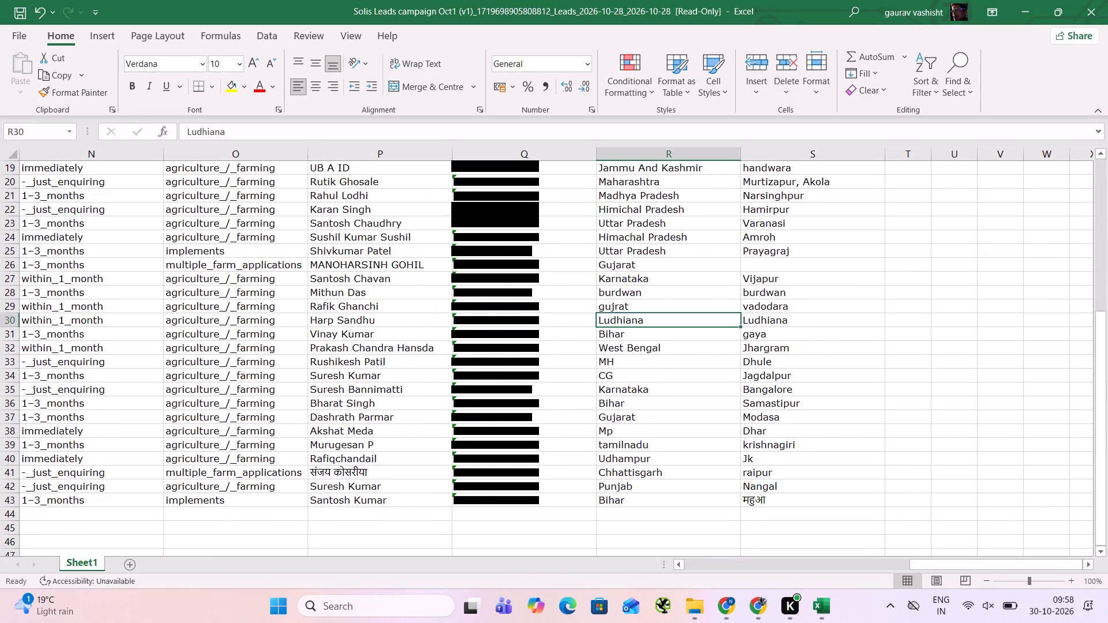
Set row 28's state to West Bengal and its city to Burdwan.
key(Up)
key(Up)
text(West)
key(space)
key(Return)
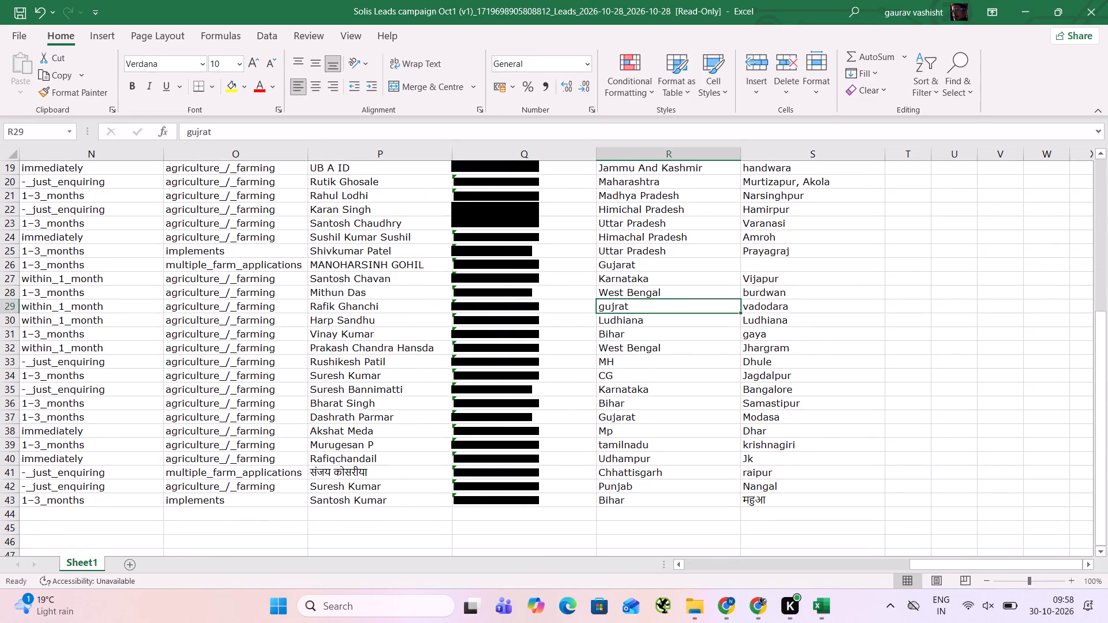
key(Right)
key(Up)
key(BackSpace)
text(Bue)
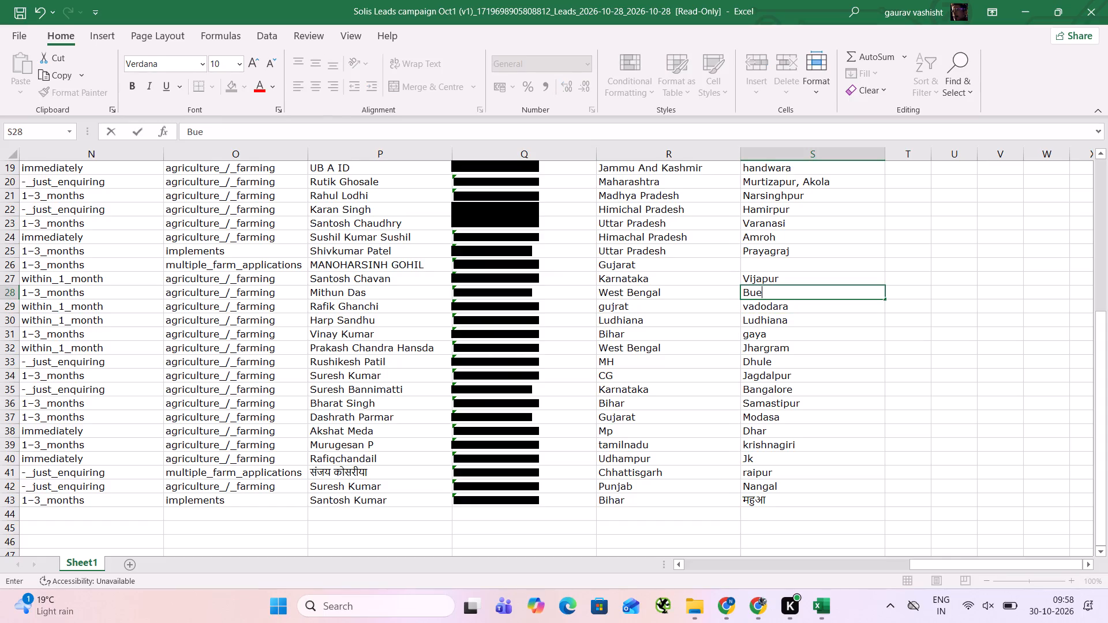
key(BackSpace)
key(r)
text(dwan)
key(Down)
Set row 29's city to Varodra and its state to Gujarat.
key(BackSpace)
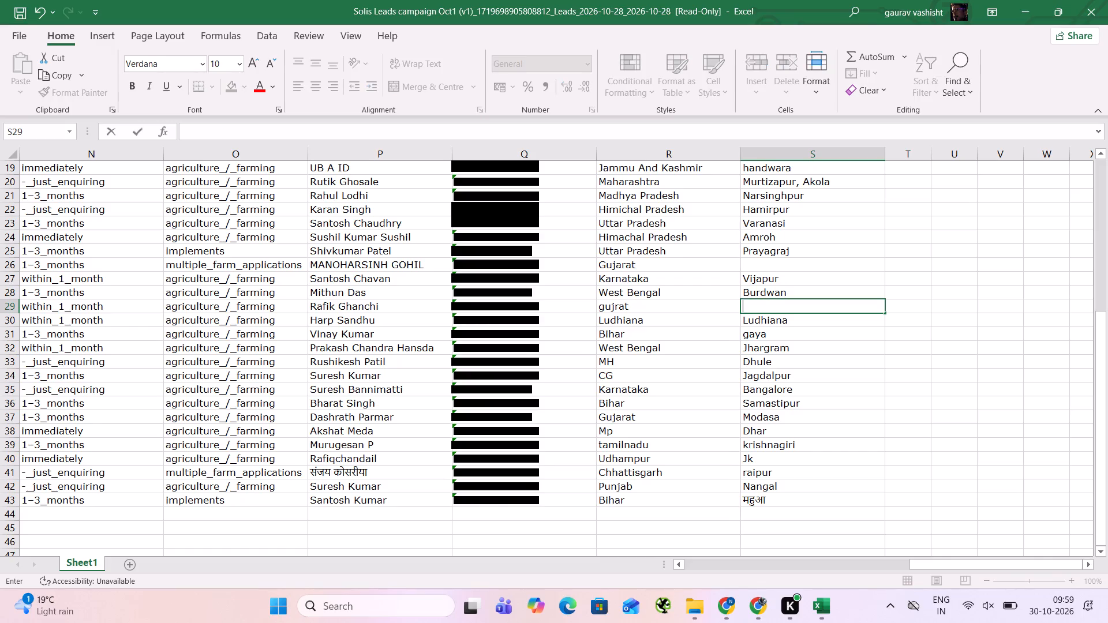
text(Varod)
text(ra)
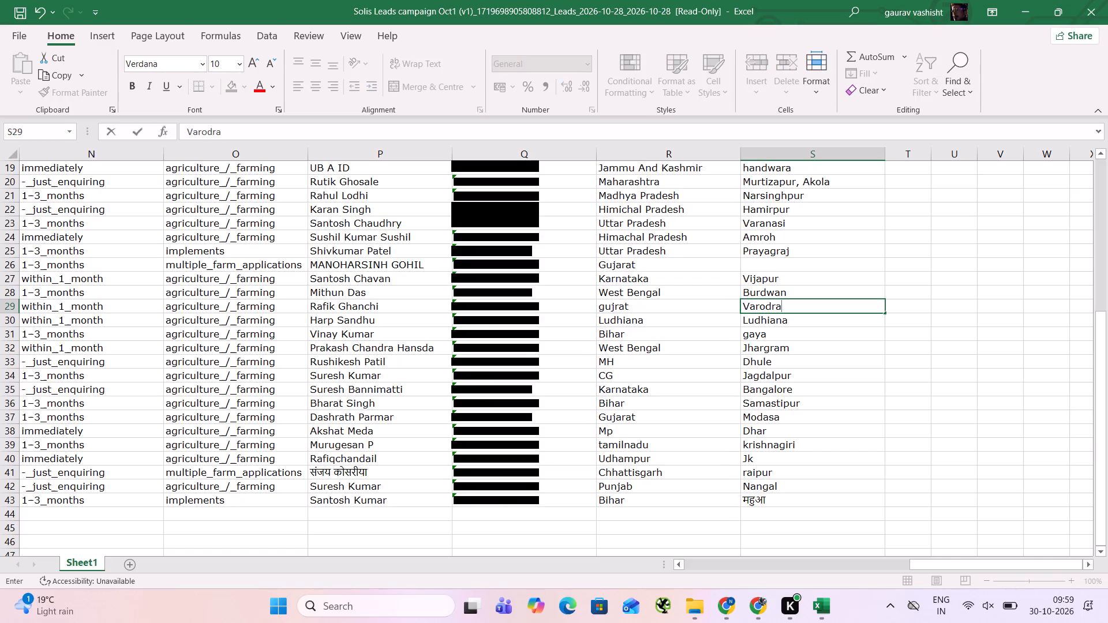
key(Left)
text(Gujarat)
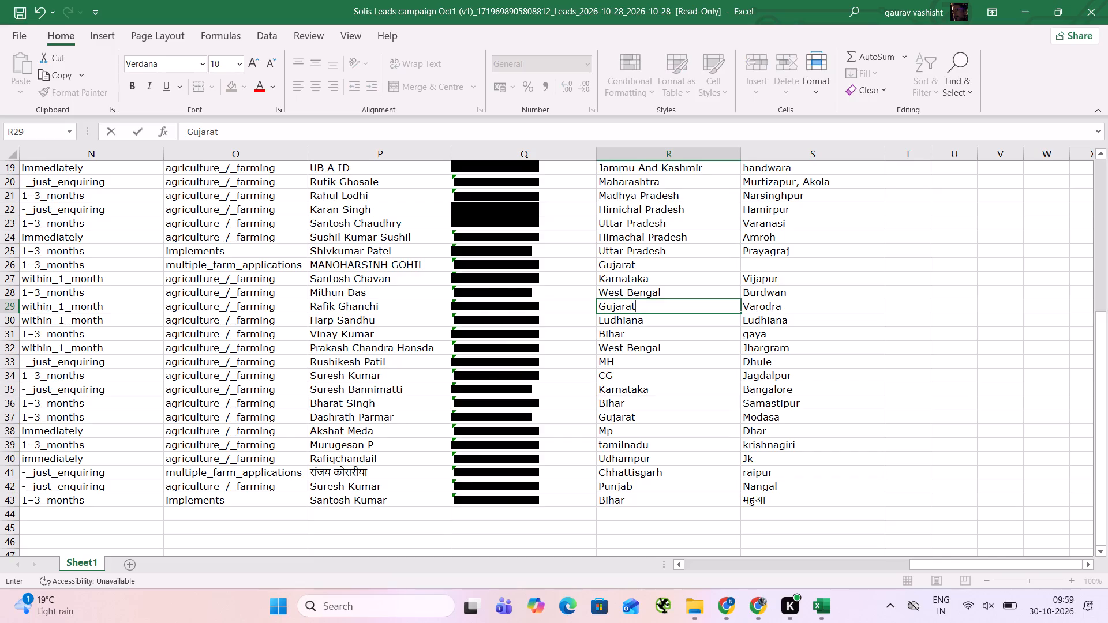
key(Down)
Set the state in row 30 to Punjab and the city in row 31 to Gaya.
text(Pi)
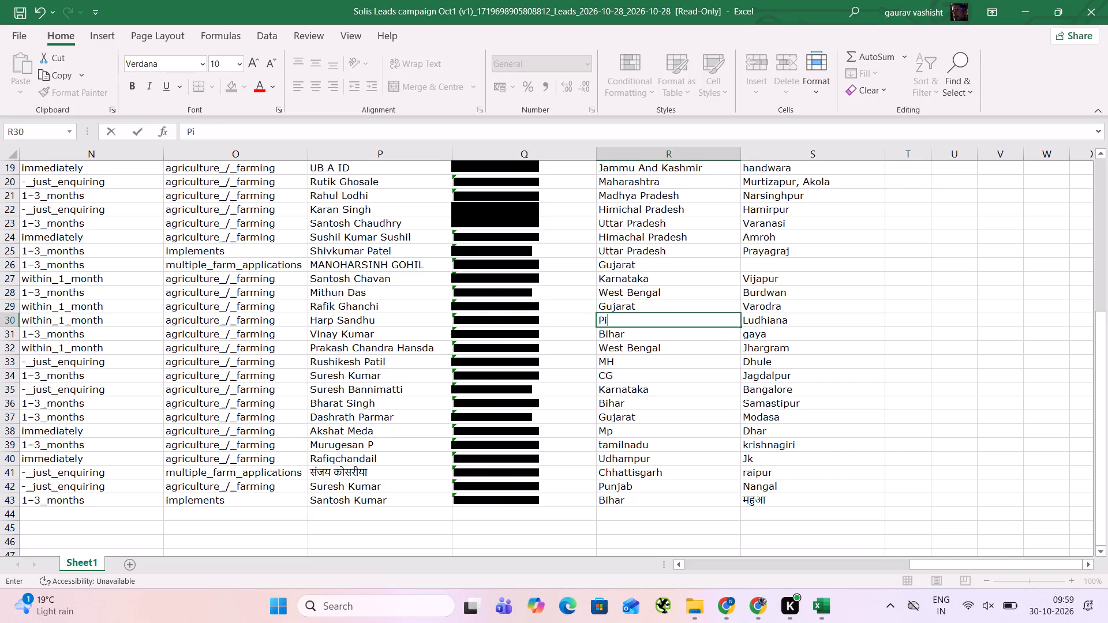
key(BackSpace)
text(unjab)
key(Down)
key(Right)
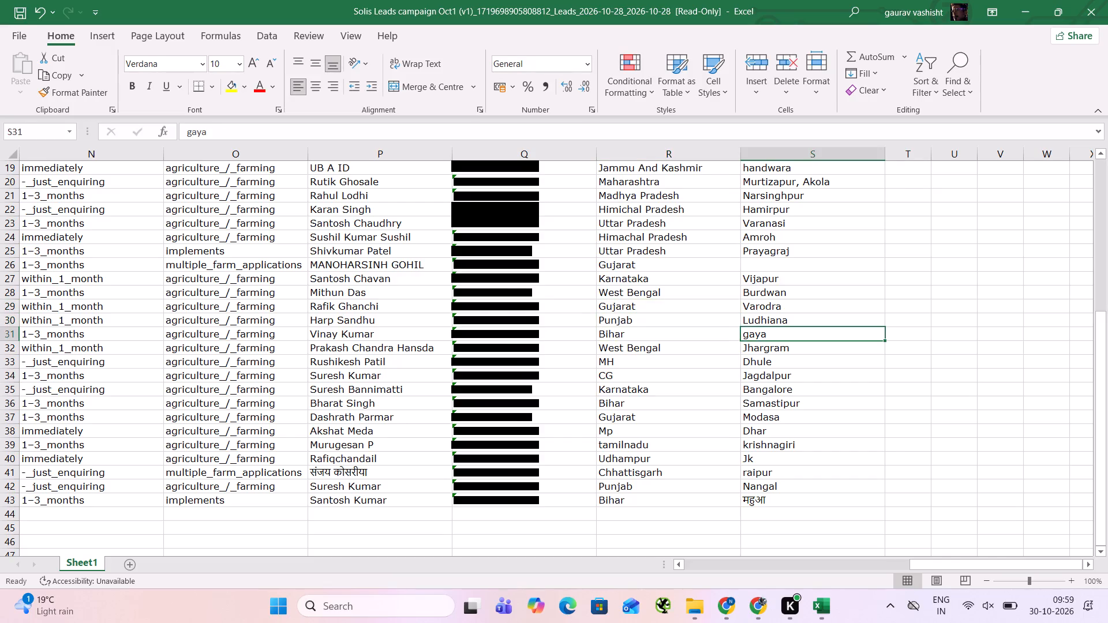
text(Gaya)
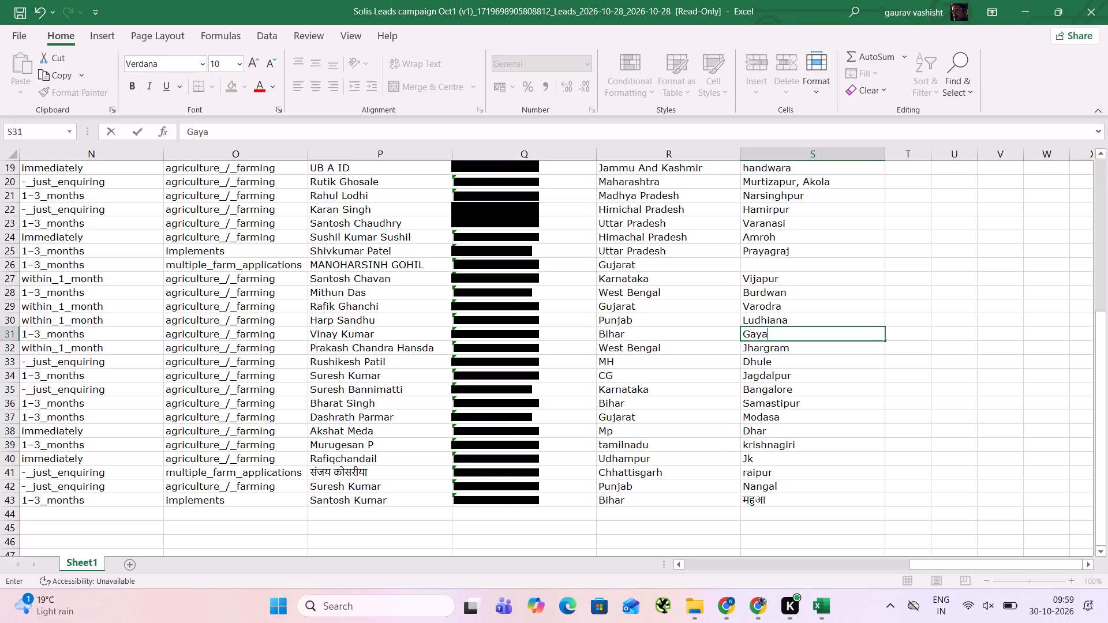
key(Down)
Set the state in row 33 to Maharashtra.
key(Down)
key(Left)
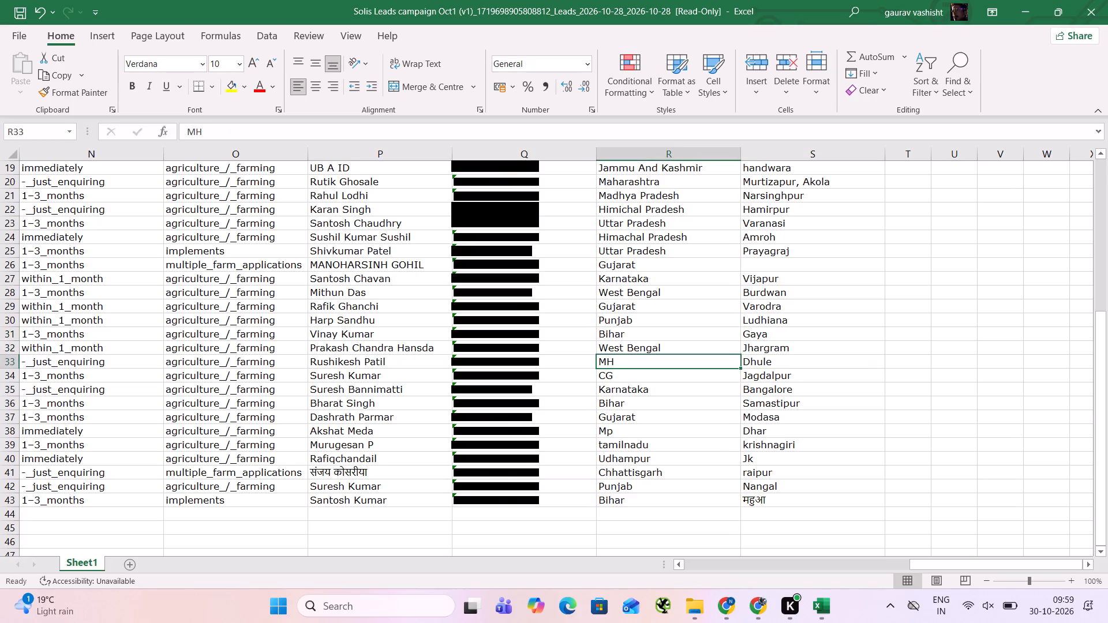
text(Maha)
key(Return)
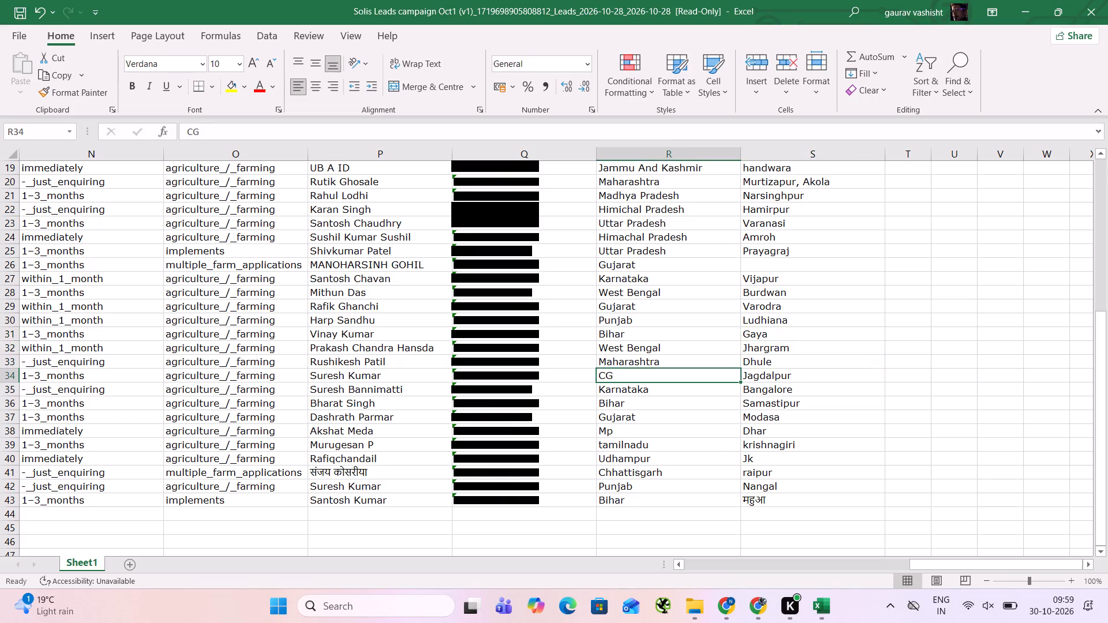
Set the state in row 34 to Chattisgarh.
text(Cha)
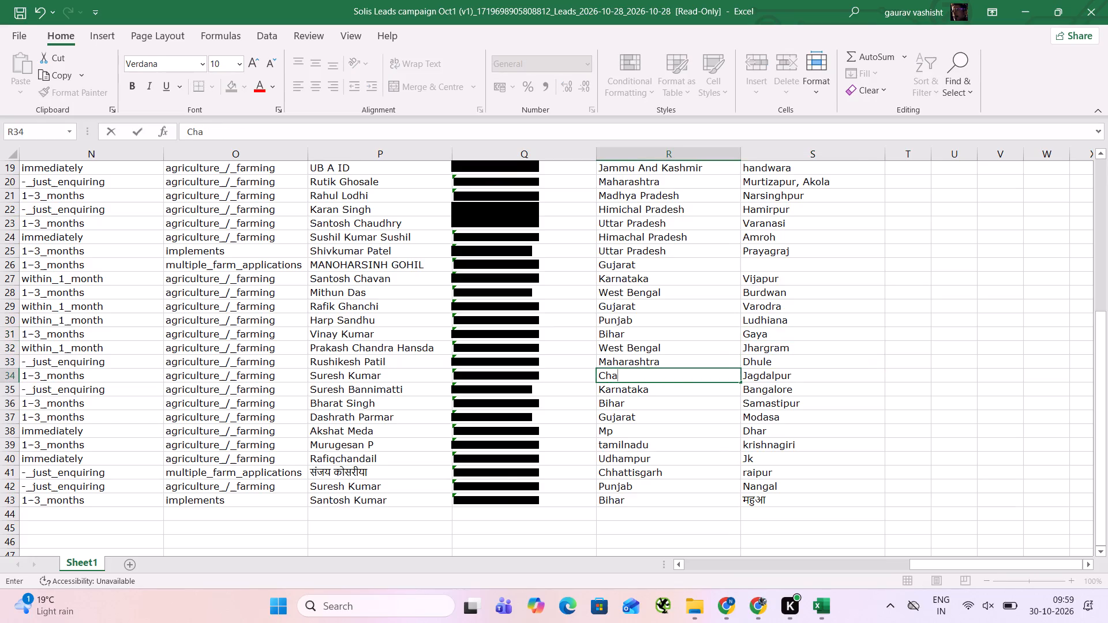
text(ttisgarh)
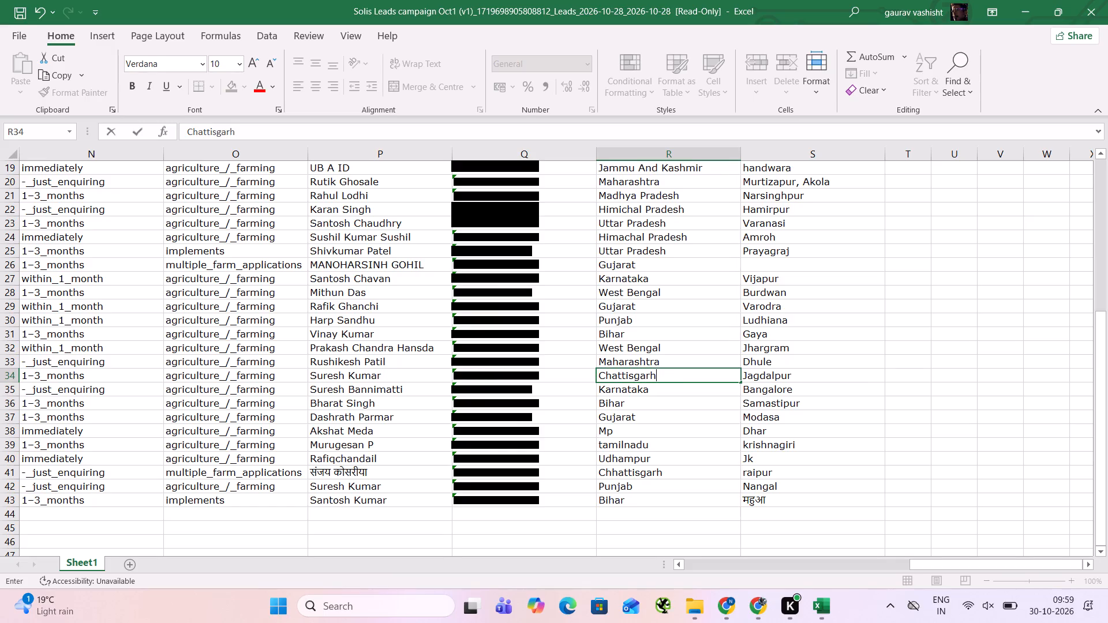
key(Right)
Set the state in row 38 to Madhya Pradesh.
key(Down)
key(Left)
key(Down)
key(Right)
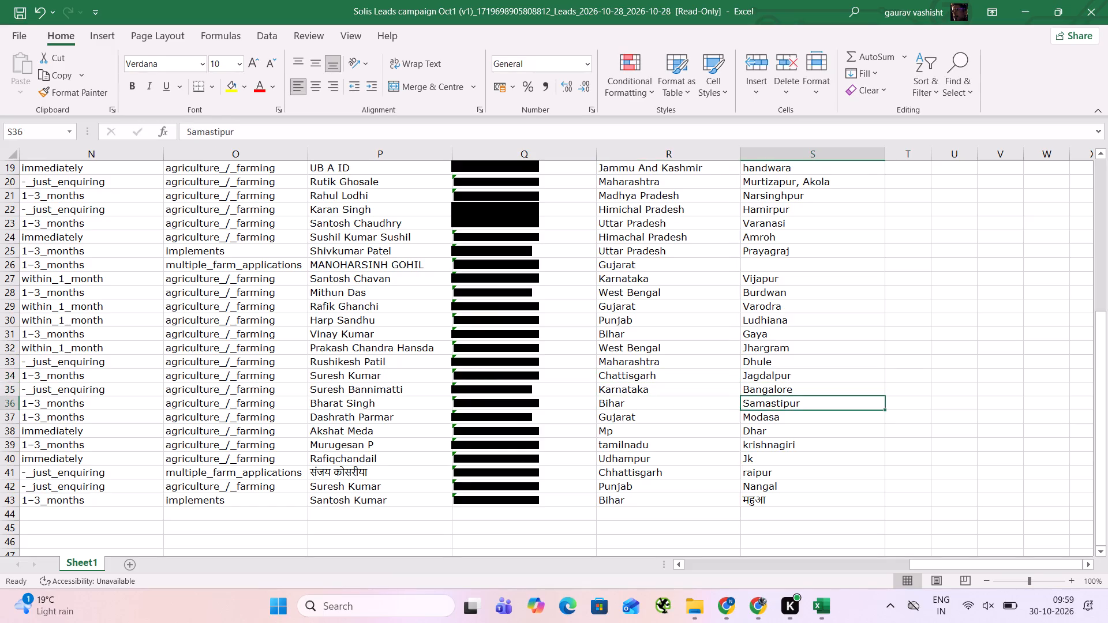
key(Down)
key(Left)
key(Down)
text(Madhya)
key(Return)
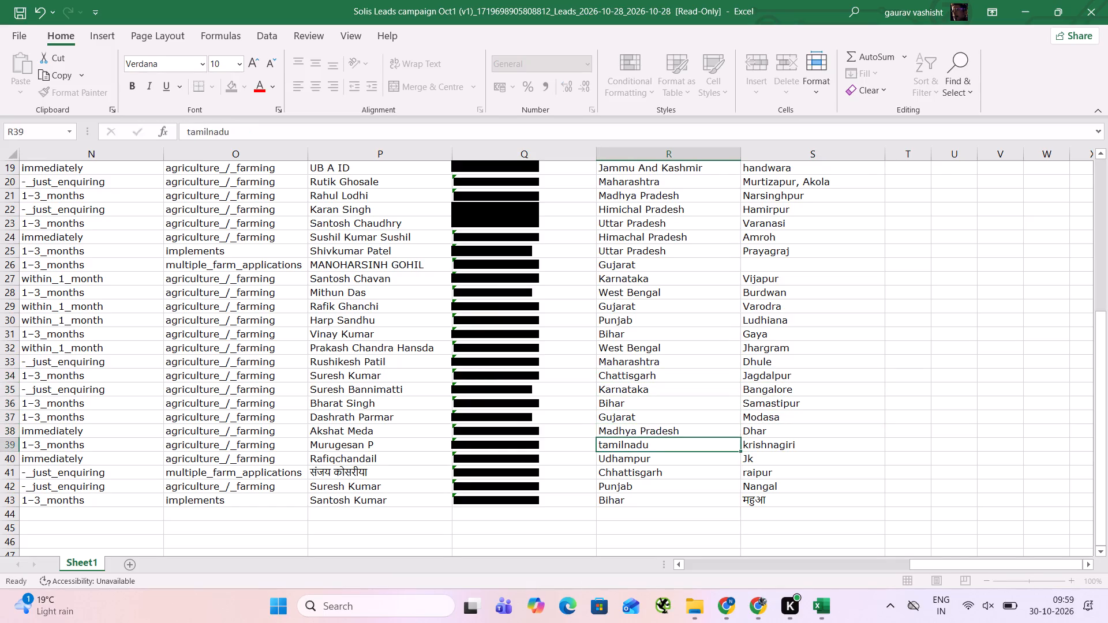
Clear the city in row 39 and set its state to Tamil Nadu.
key(Right)
key(BackSpace)
key(Left)
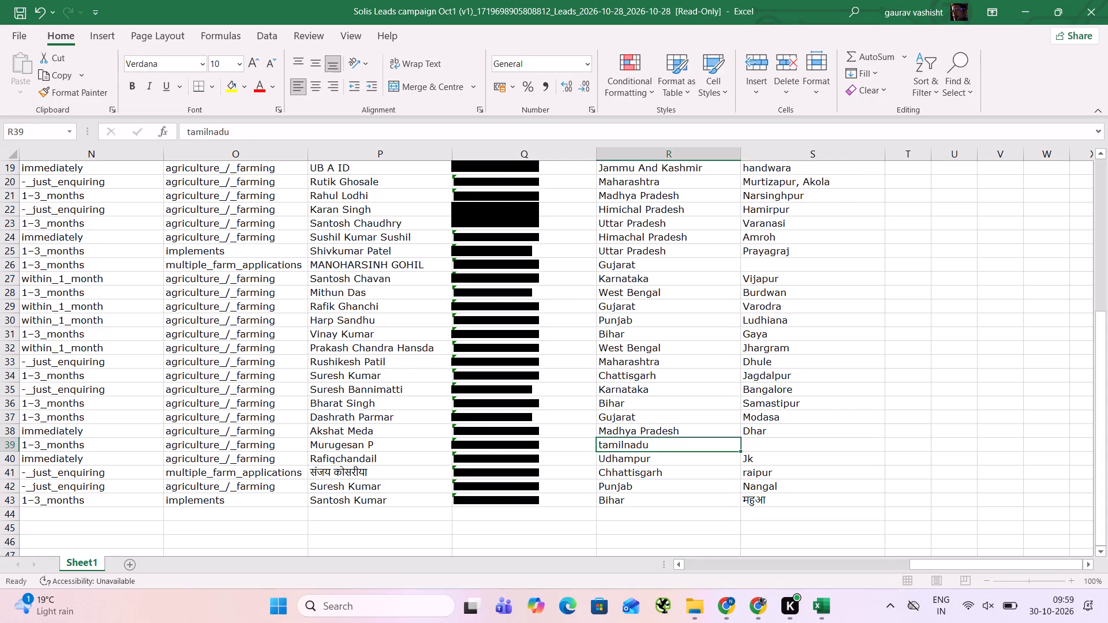
text(Tamil Nadu)
key(Down)
Move Udhampur from row 40's state cell to its city cell and set the state to Jammu And Kashmir.
key(BackSpace)
key(Right)
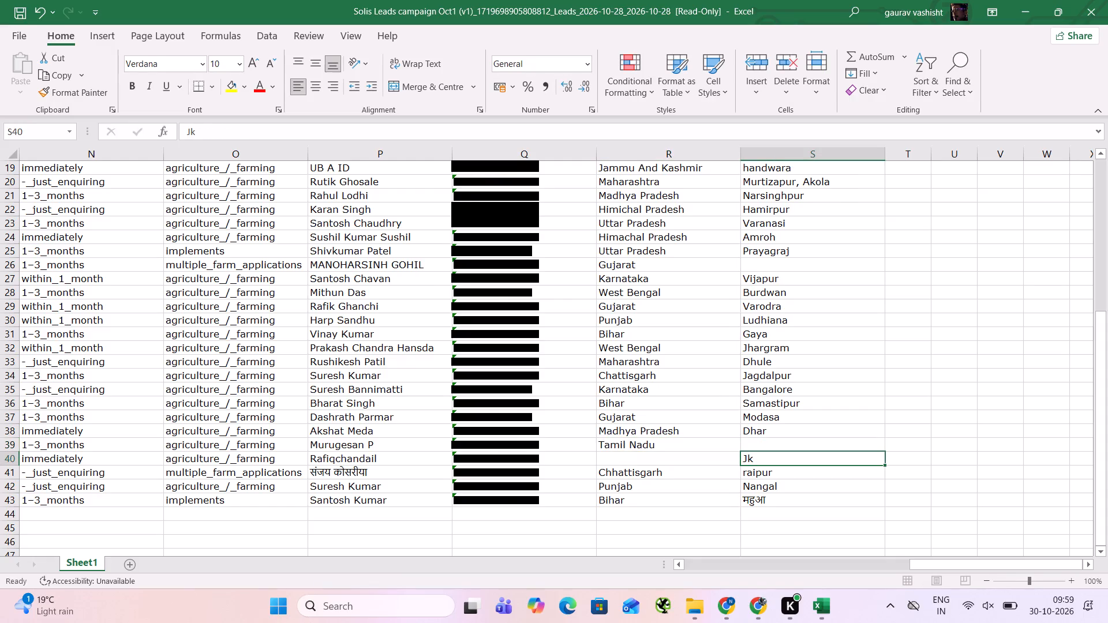
key(ctrl+z)
key(ctrl+x)
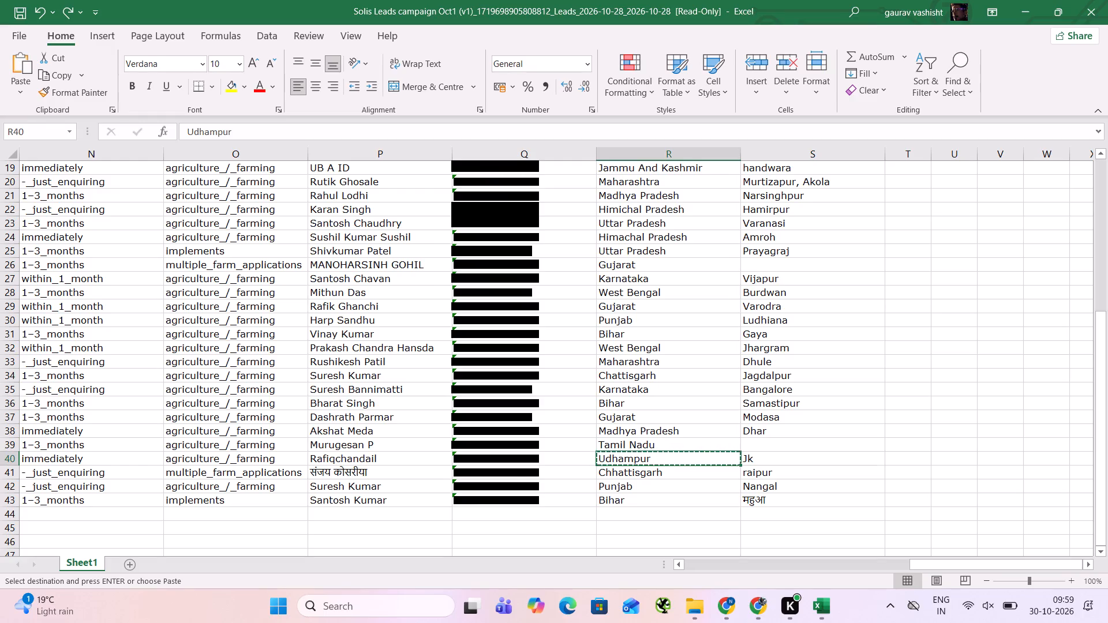
key(Right)
key(ctrl+v)
key(Left)
text(Jammu)
key(space)
key(Return)
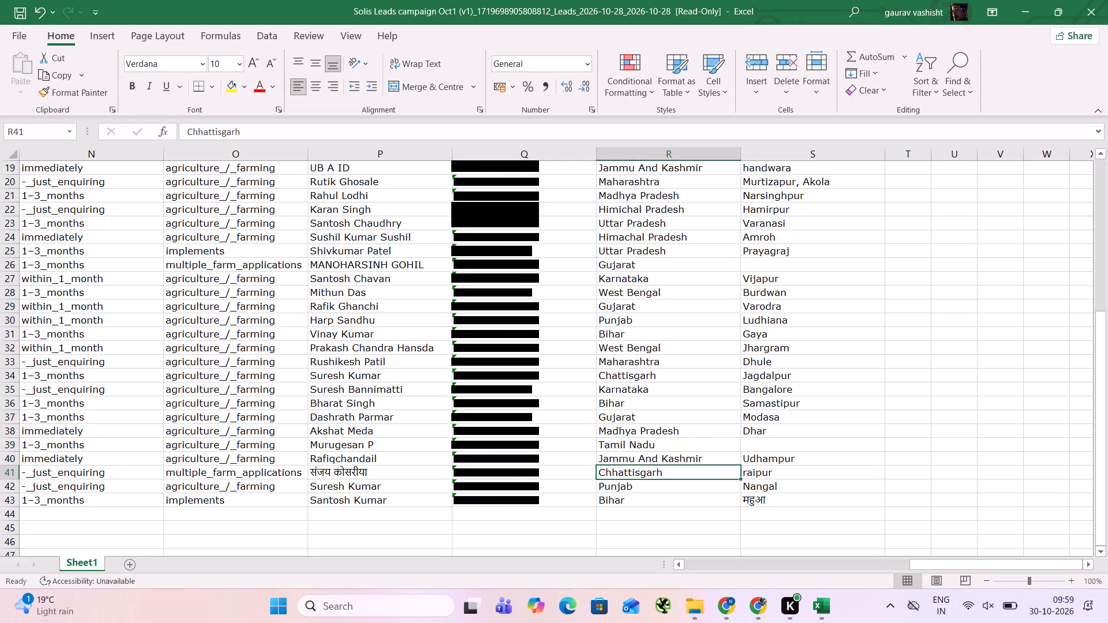
Set row 41's state to Chattisgarh and its city to Raipur.
key(ctrl+c)
key(h)
key(BackSpace)
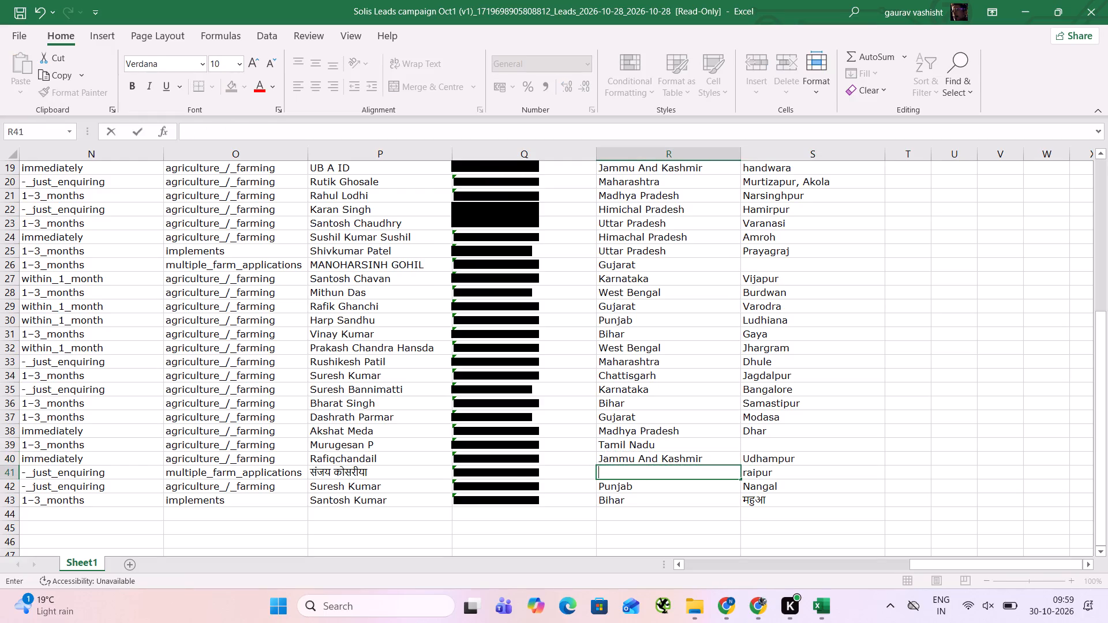
key(shift+v)
key(BackSpace)
text(Chat)
key(Return)
key(Right)
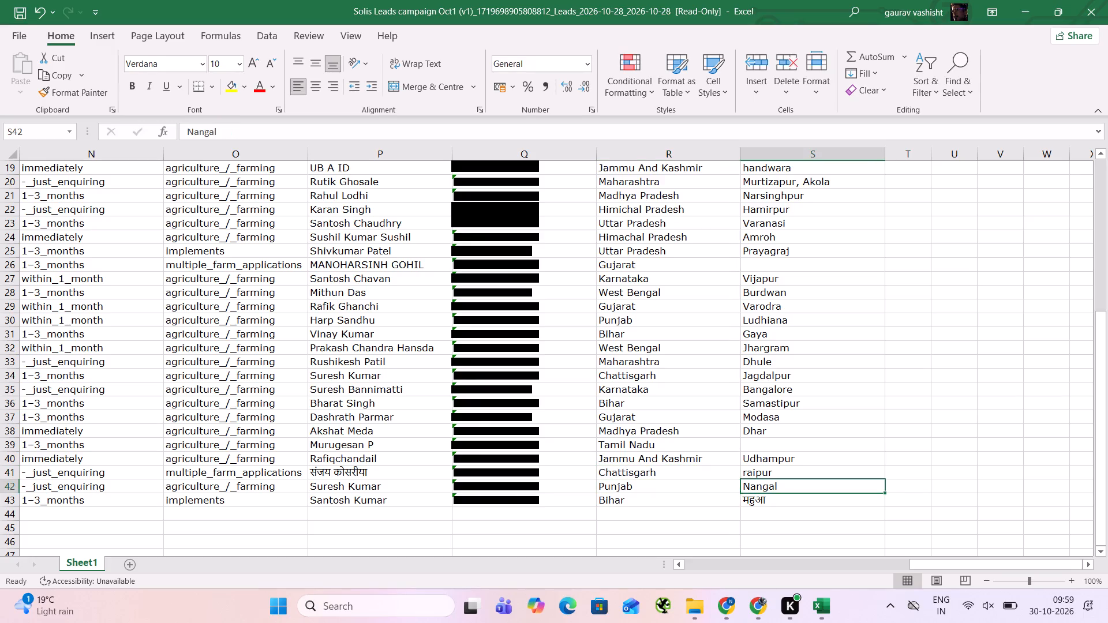
key(Up)
text(Raipur)
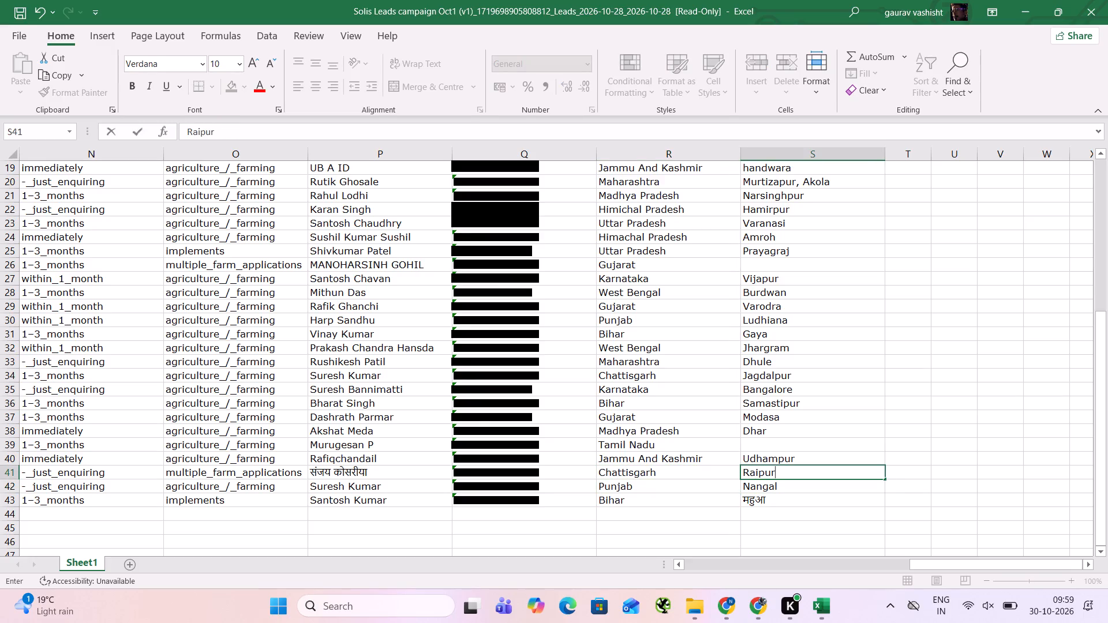
key(Down)
Clear the Hindi city entry in row 43 and return to the header row.
key(Left)
key(Down)
key(Right)
key(BackSpace)
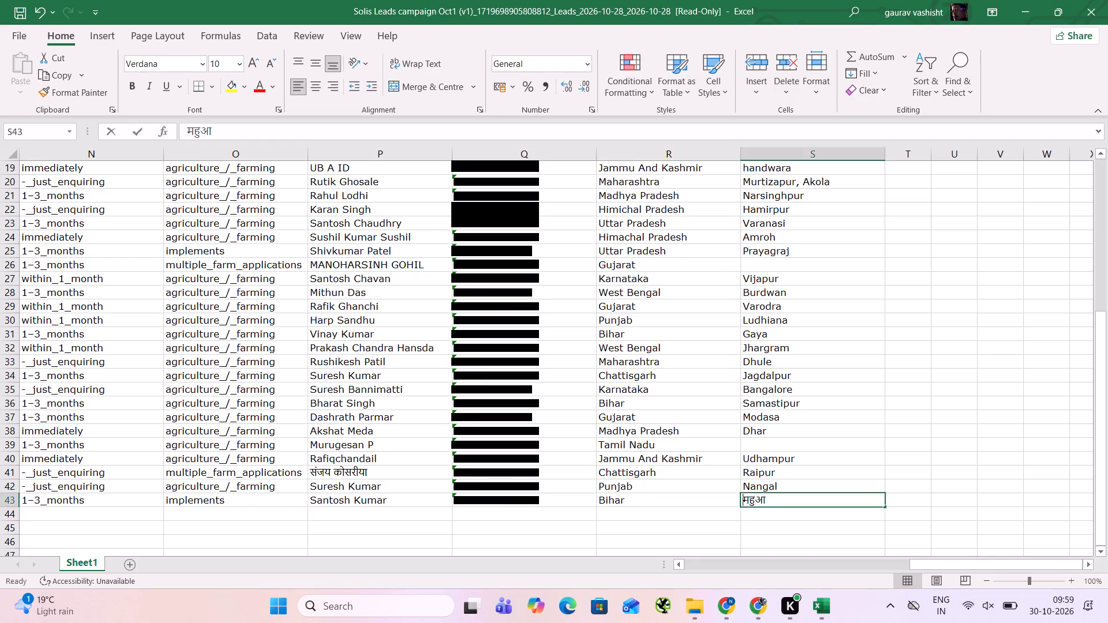
key(Left)
key(Left)
key(ctrl+Up)
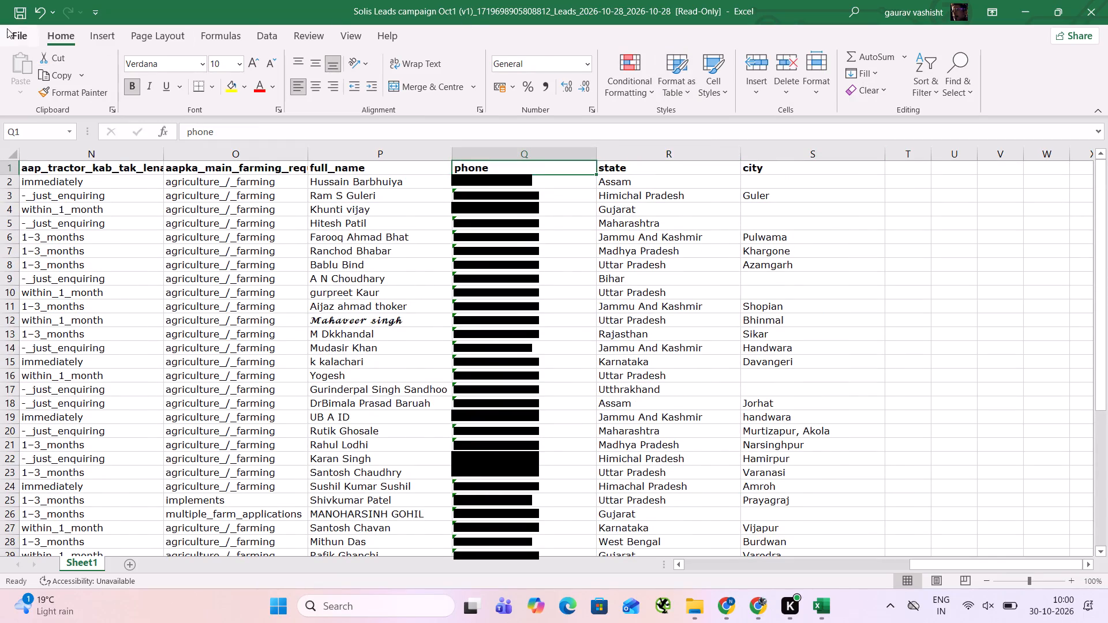
Start saving a copy of the workbook to the 29 - Oct folder in Raw Report Oct 2026.
click(8, 28)
click(34, 226)
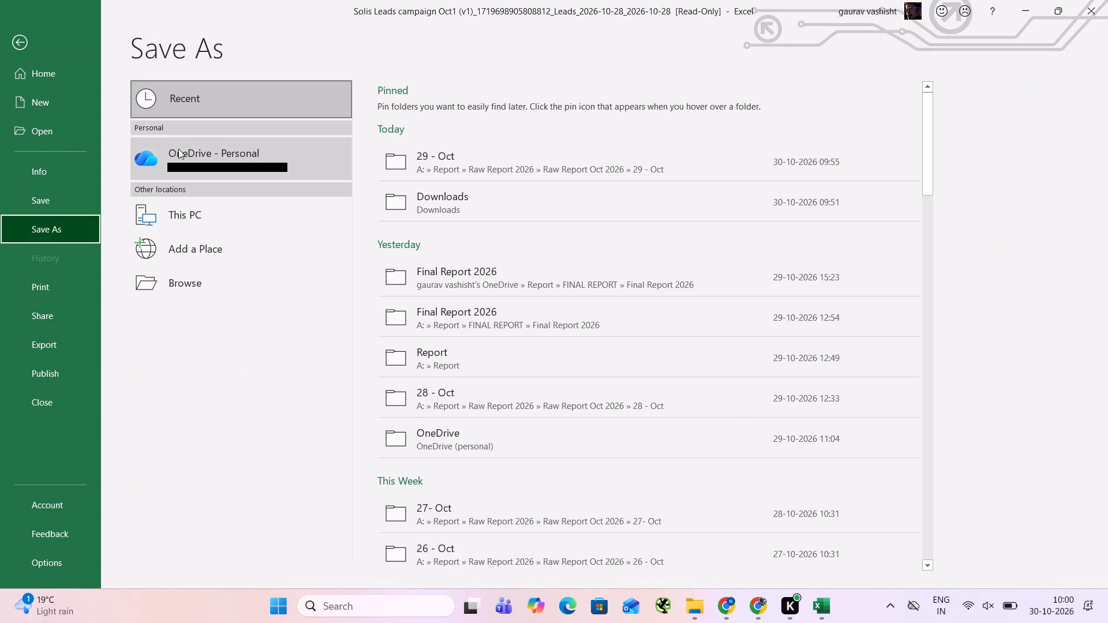
drag(239, 157, 285, 158)
click(198, 240)
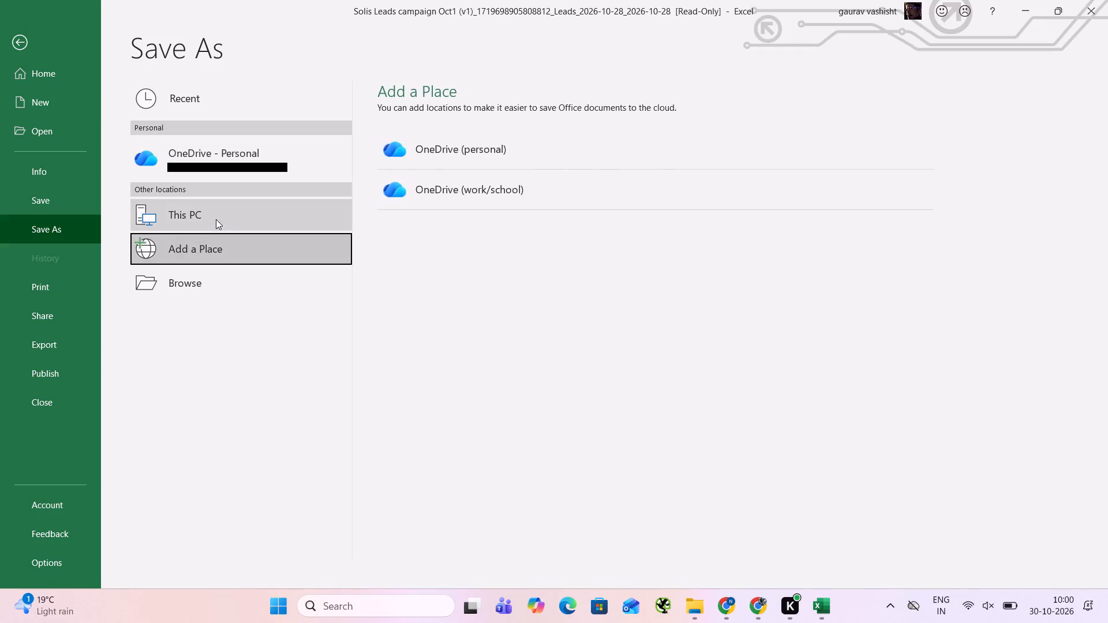
click(224, 216)
click(433, 169)
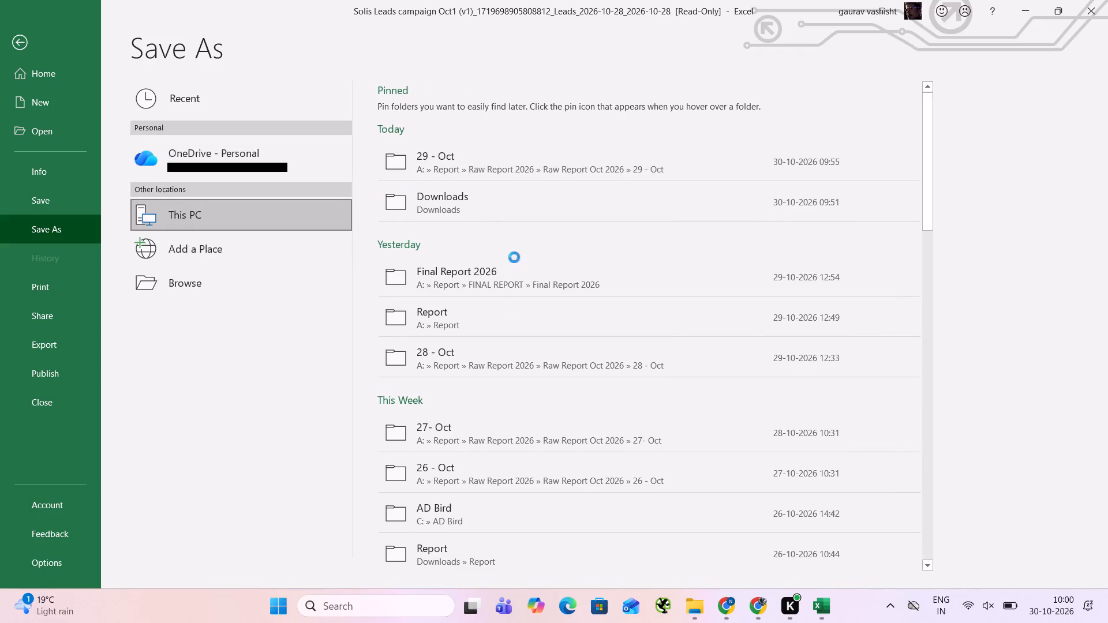
Move the Solis Leads campaign Oct1 (v1) file from the zipped folder into Downloads using File Explorer.
click(692, 604)
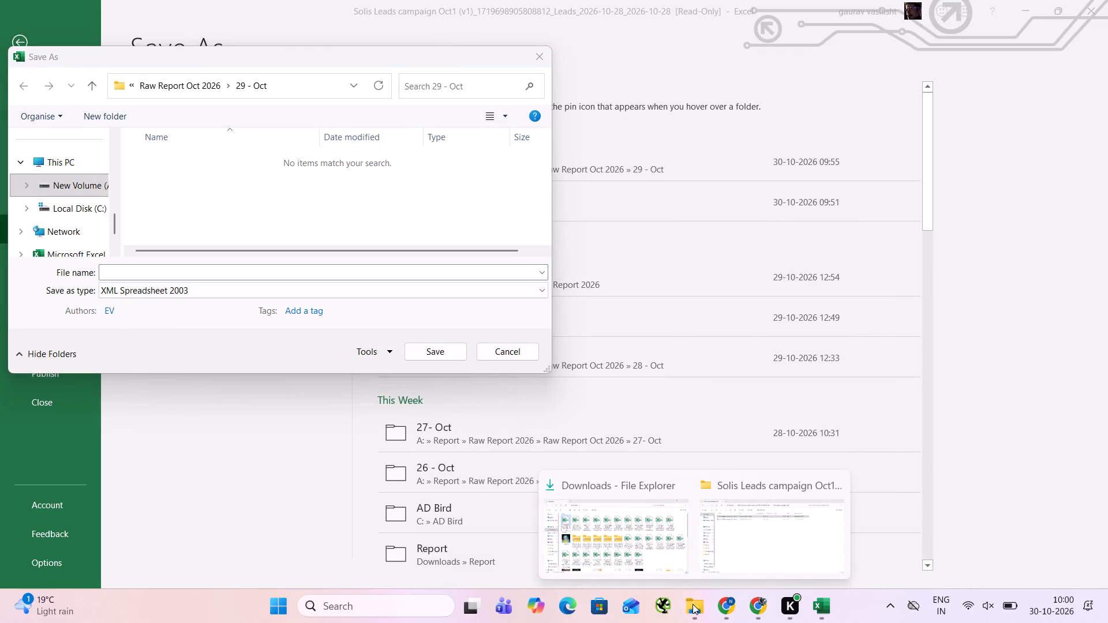
click(733, 523)
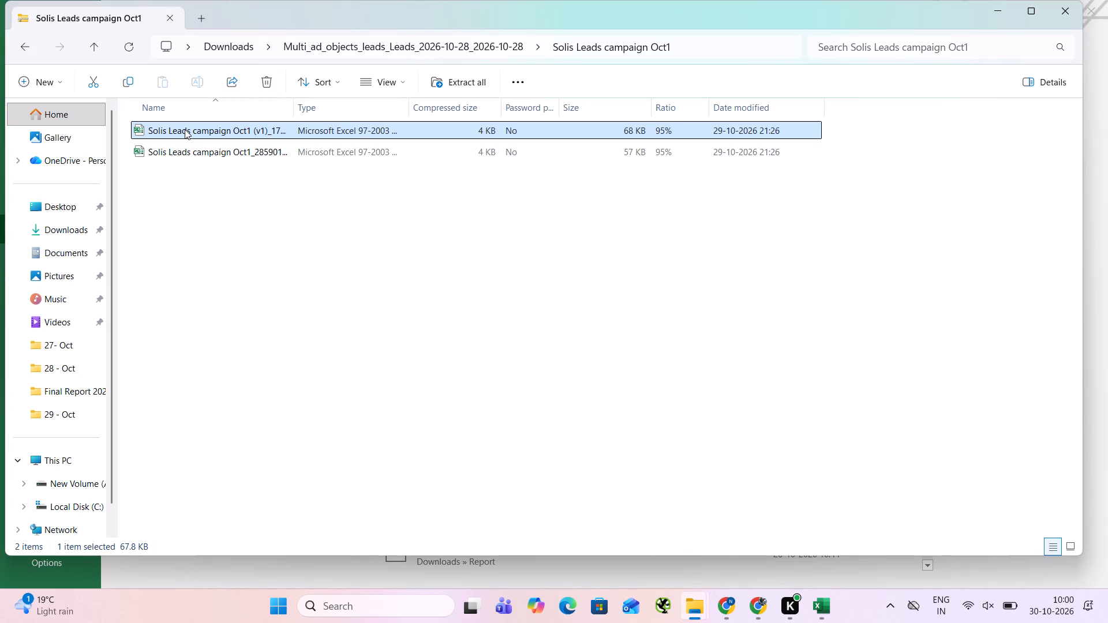
key(ctrl+x)
click(69, 235)
key(ctrl+v)
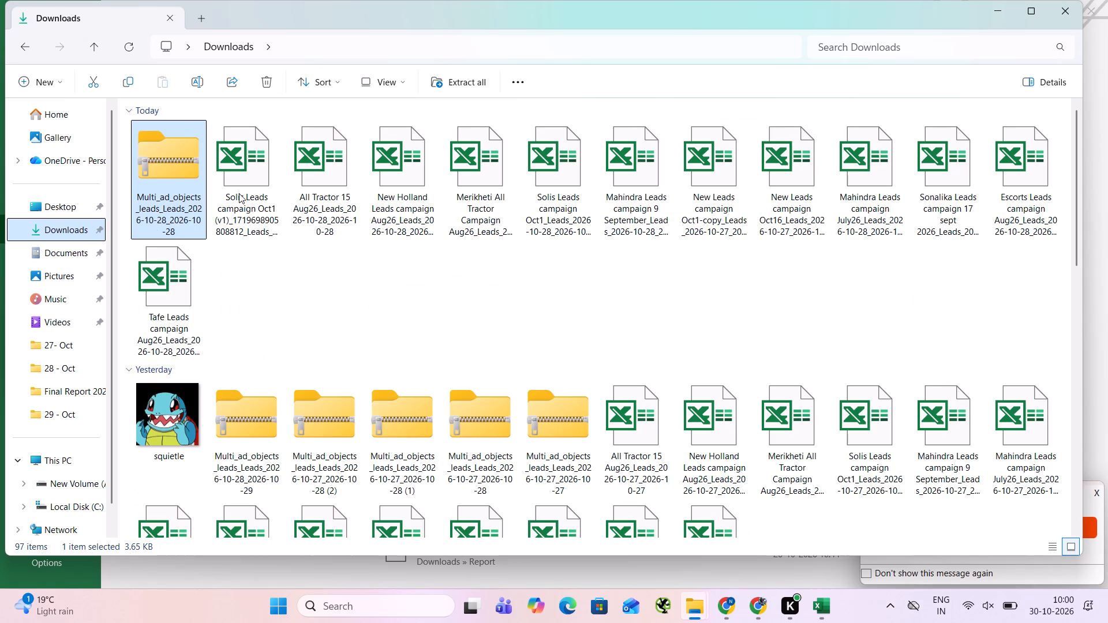
Copy the (v1) file's name in Downloads and save the open workbook in 29 - Oct under that name as an Excel Workbook.
click(242, 186)
click(197, 77)
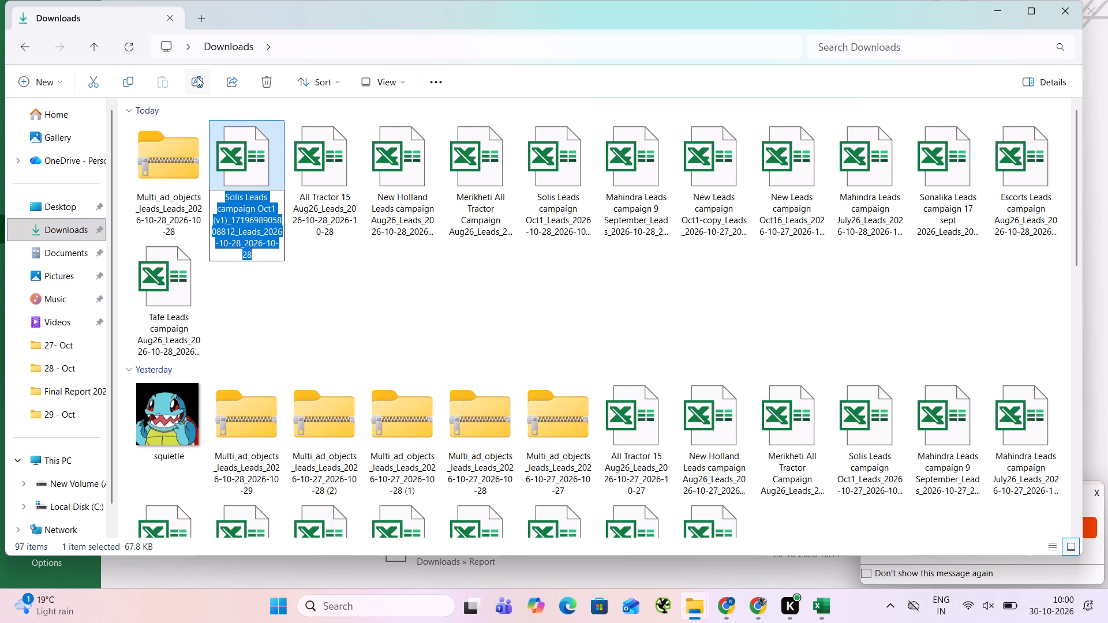
key(ctrl+c)
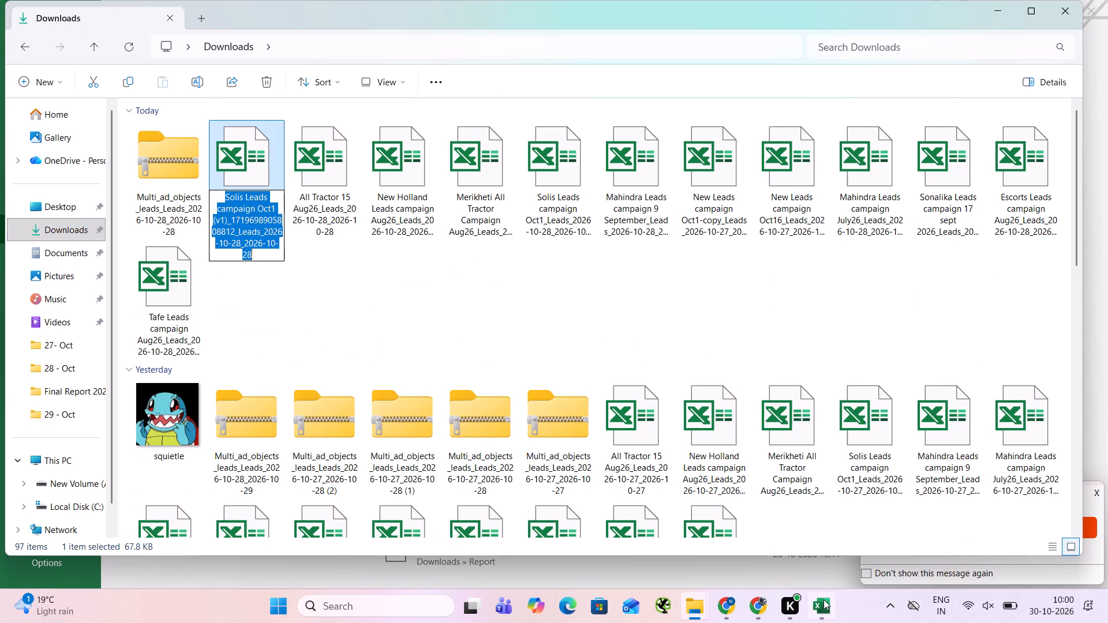
click(826, 610)
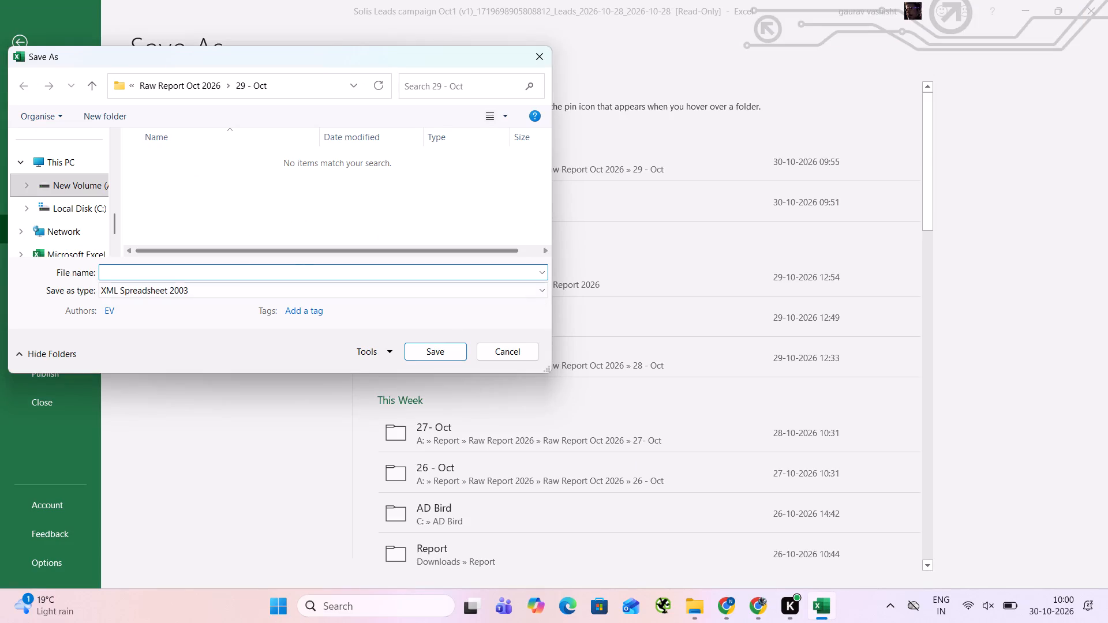
click(229, 279)
click(230, 269)
key(ctrl+v)
click(219, 290)
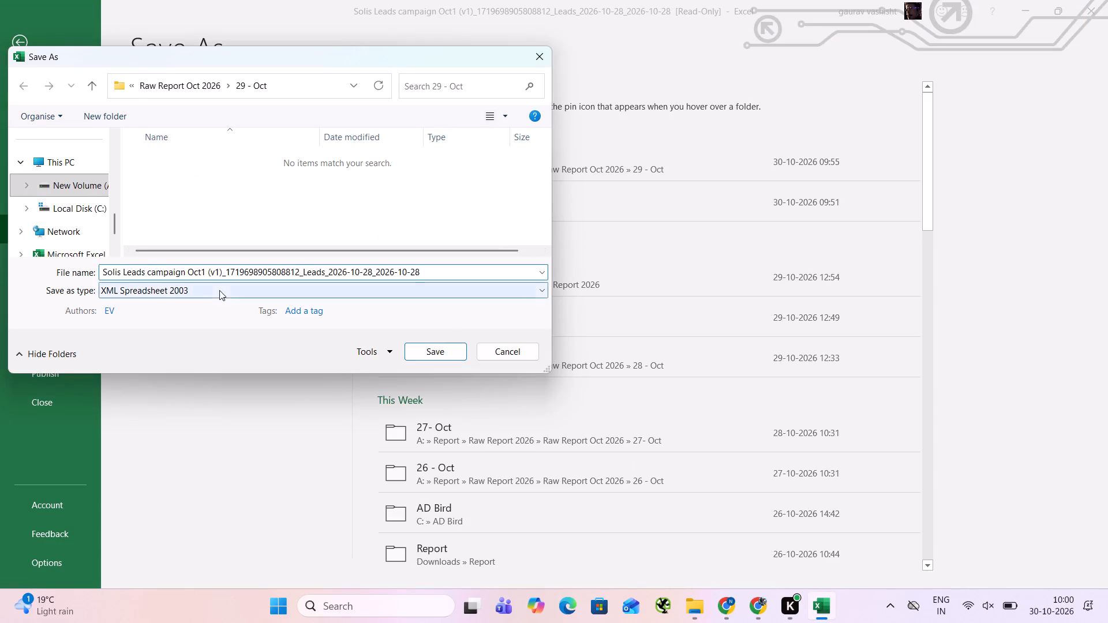
click(362, 7)
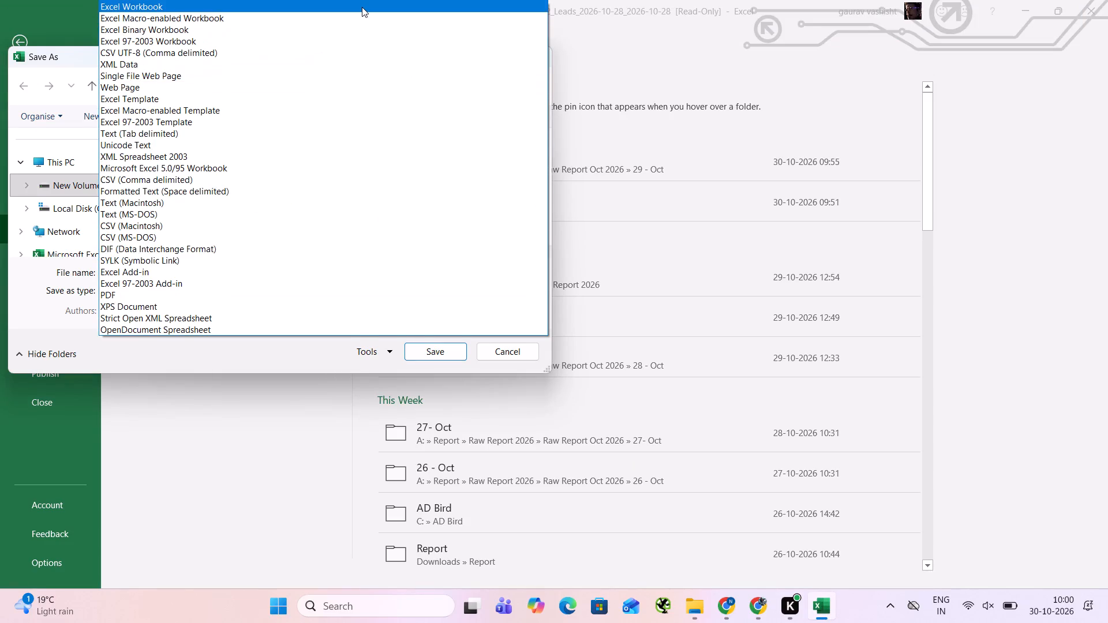
click(426, 366)
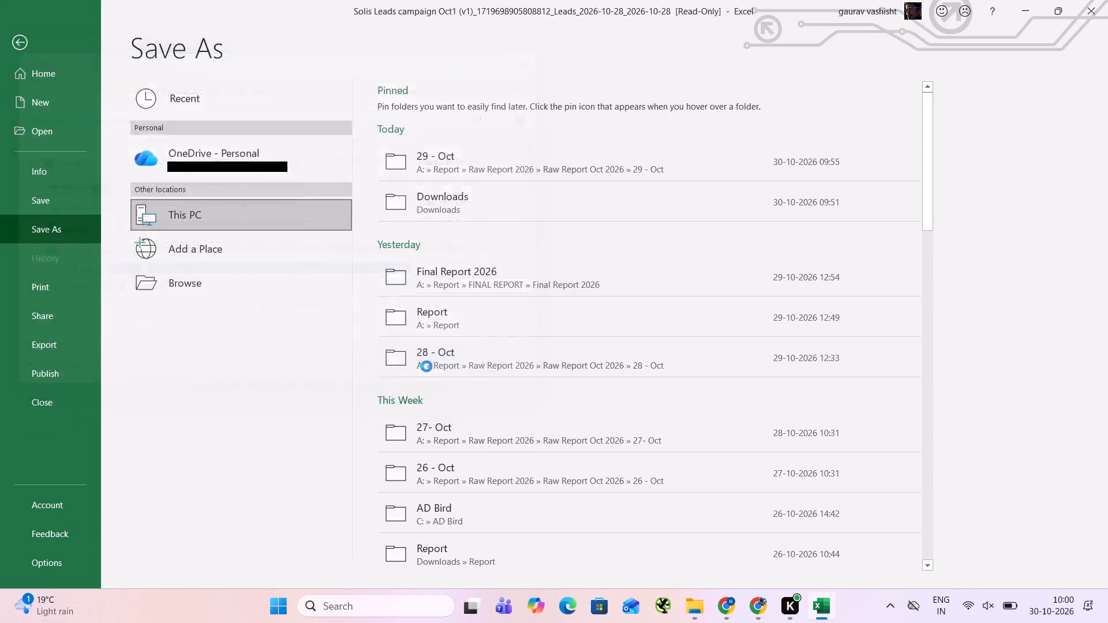
key(ctrl+s)
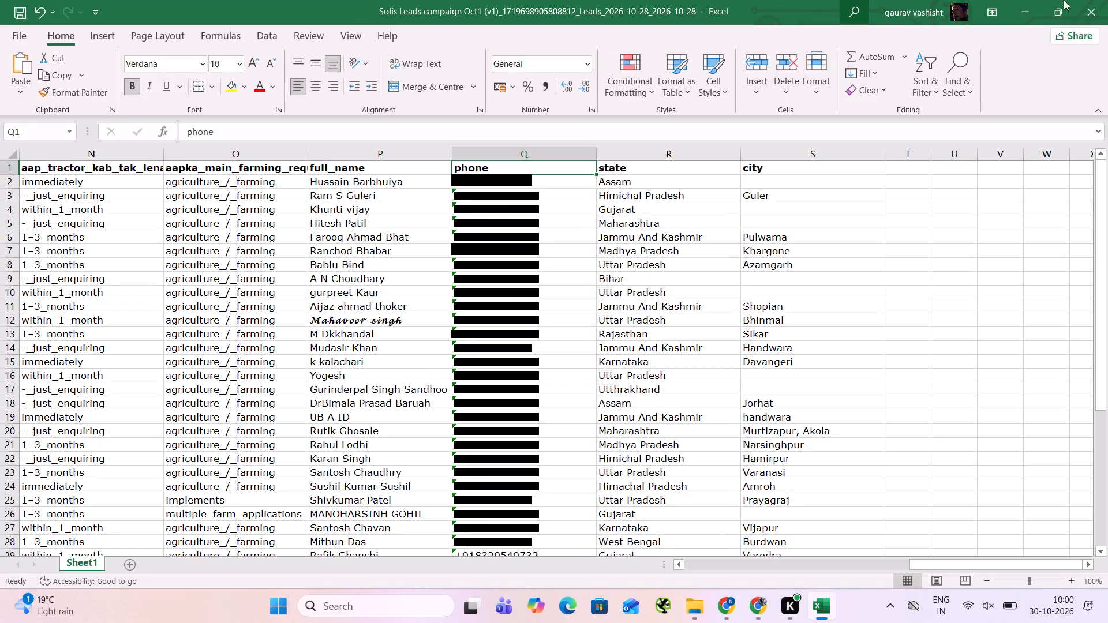
Close the saved workbook and choose to remove the recovered files.
click(1103, 2)
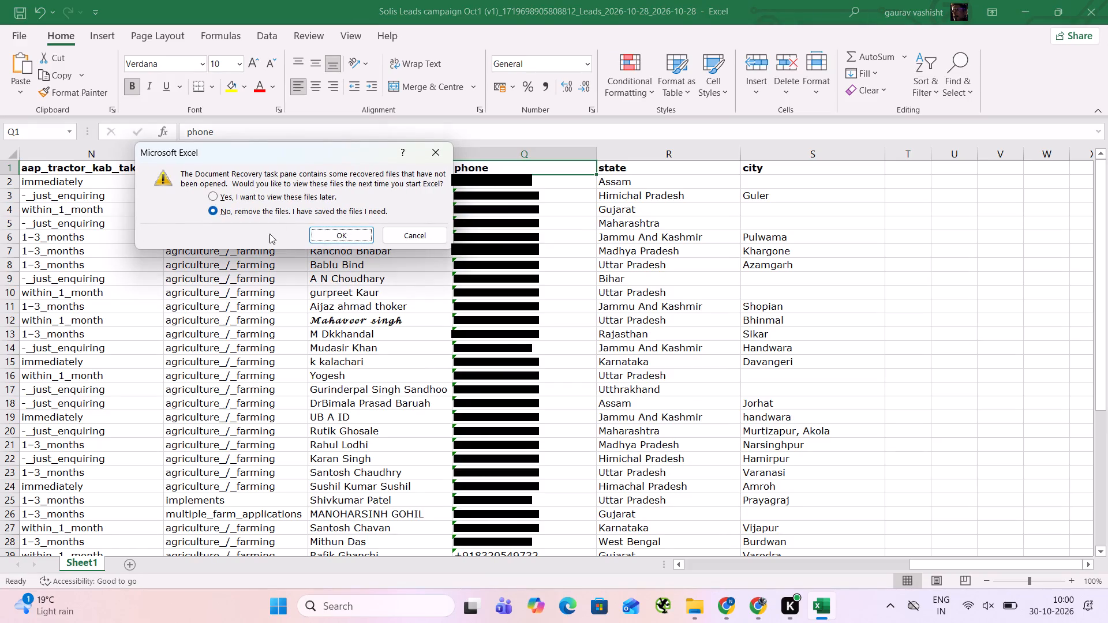
click(323, 235)
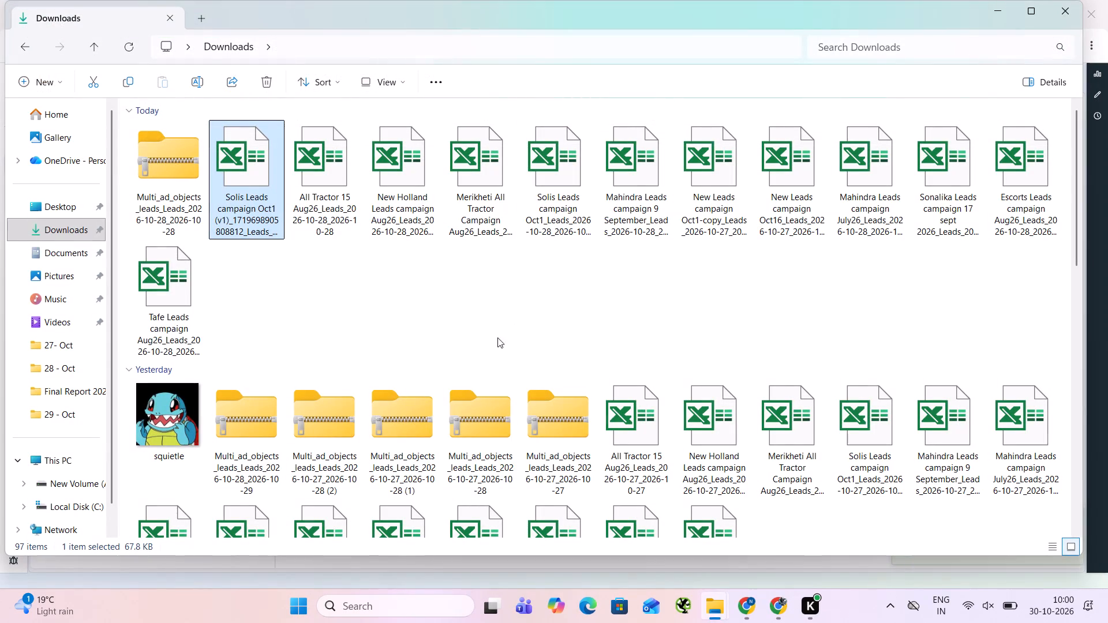